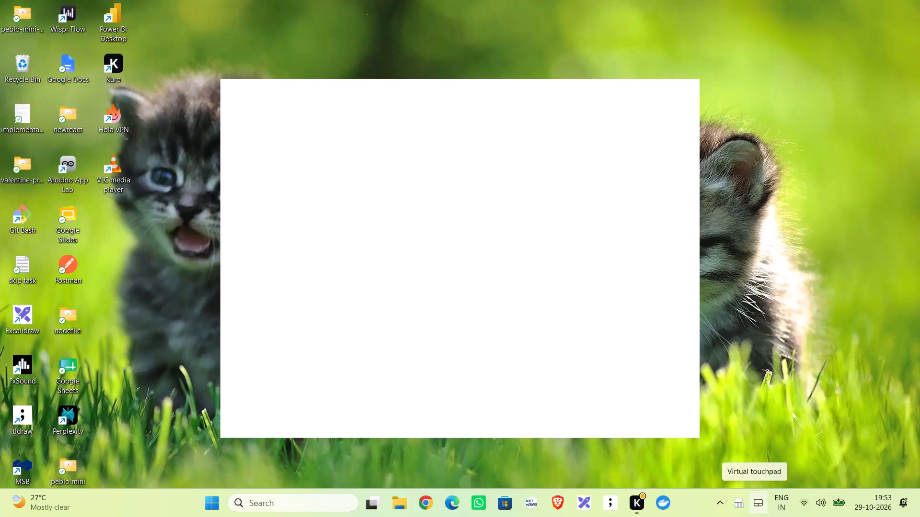
# Open Google Chrome with the profile that has a photo avatar and go to canva.com.
pyautogui.click(432, 511)
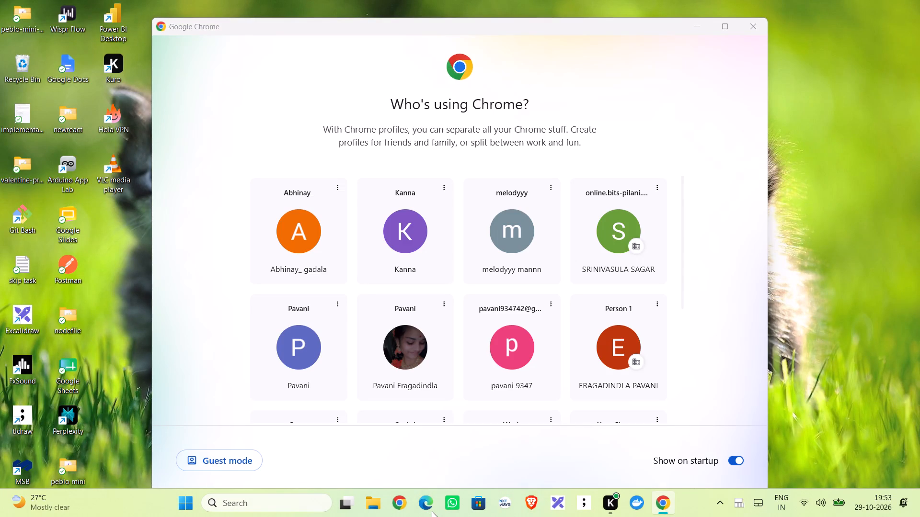
pyautogui.click(394, 382)
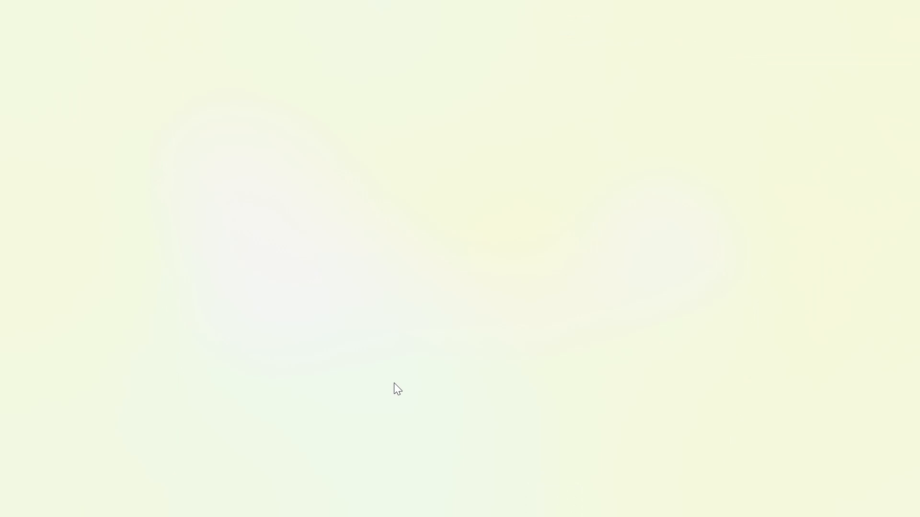
pyautogui.write('ca')
pyautogui.press('Return')
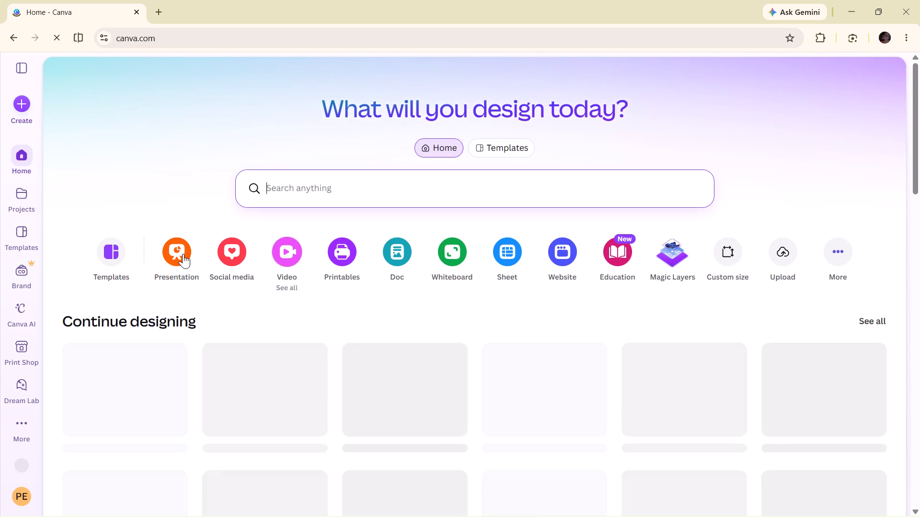
# Create a new blank Presentation design from the Canva home page.
pyautogui.click(167, 248)
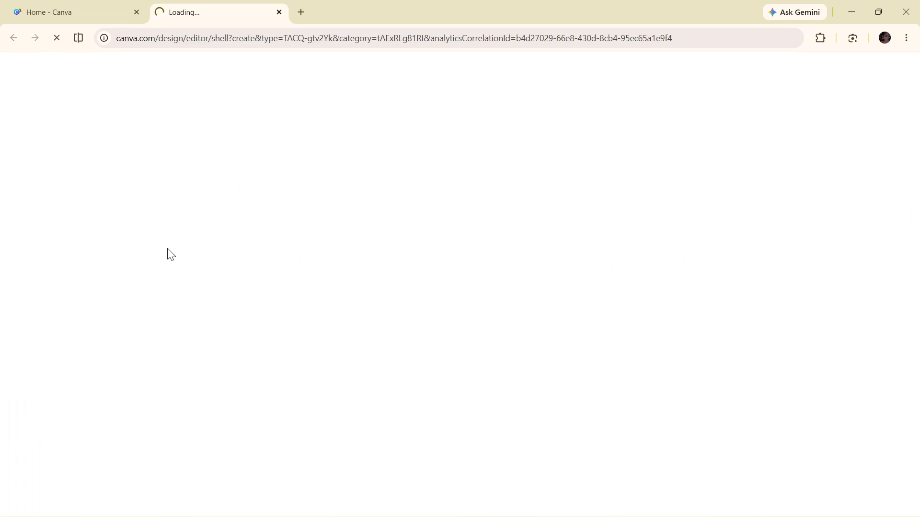
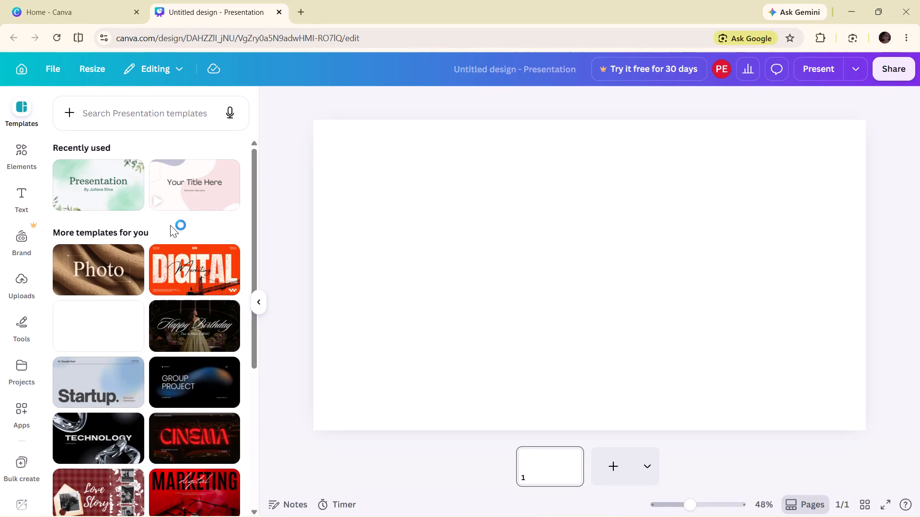
# Browse the suggested presentation templates to find a suitable design for the blank presentation.
pyautogui.scroll(-2, 170, 225)
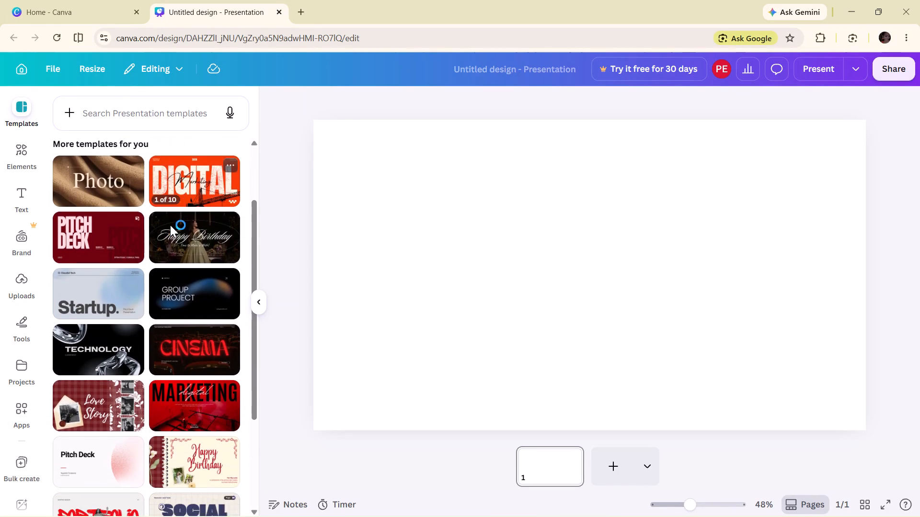
pyautogui.scroll(-5, 170, 225)
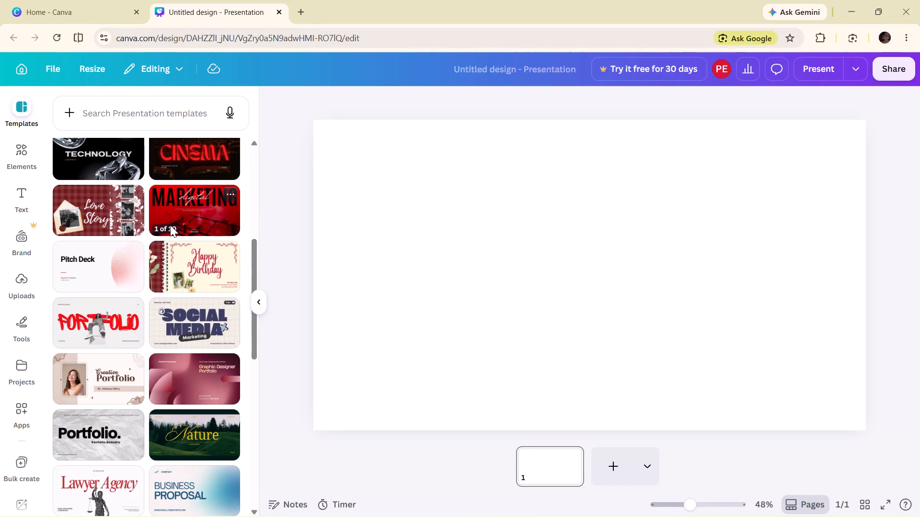
pyautogui.scroll(-2, 170, 225)
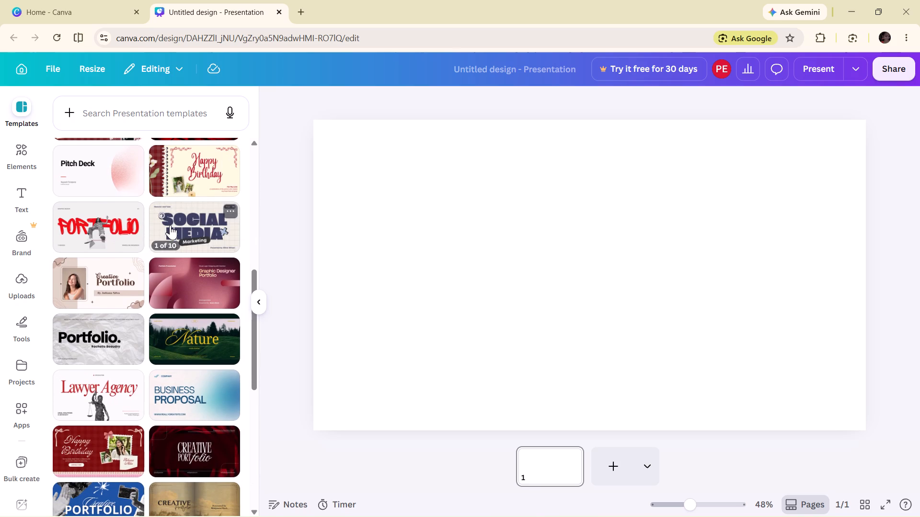
pyautogui.scroll(-3, 170, 225)
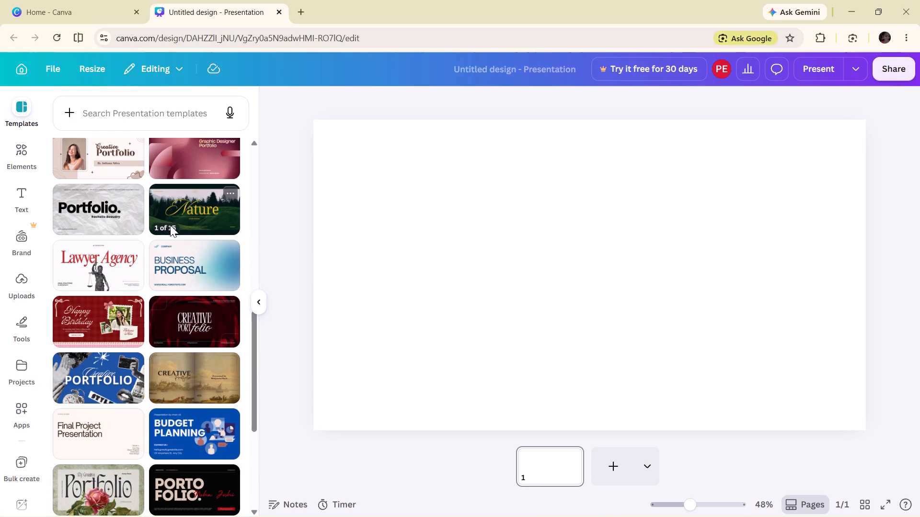
pyautogui.scroll(-6, 170, 225)
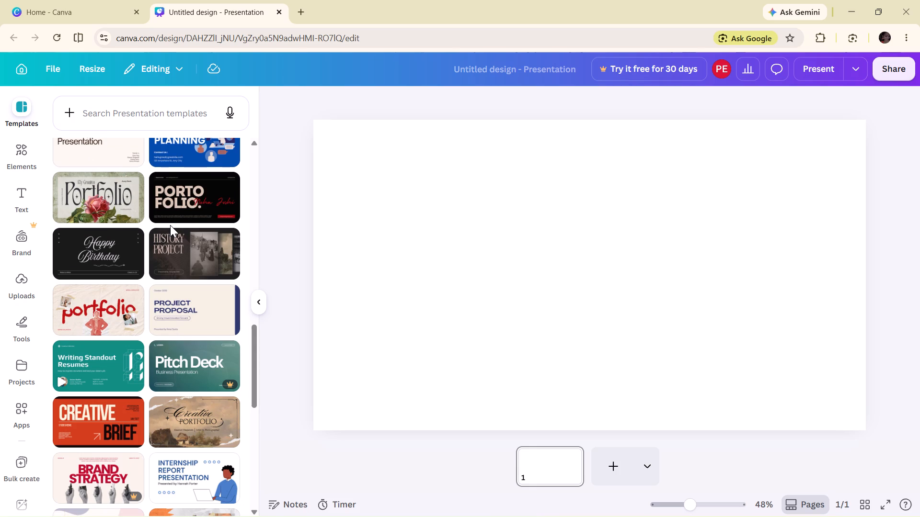
pyautogui.scroll(-4, 170, 225)
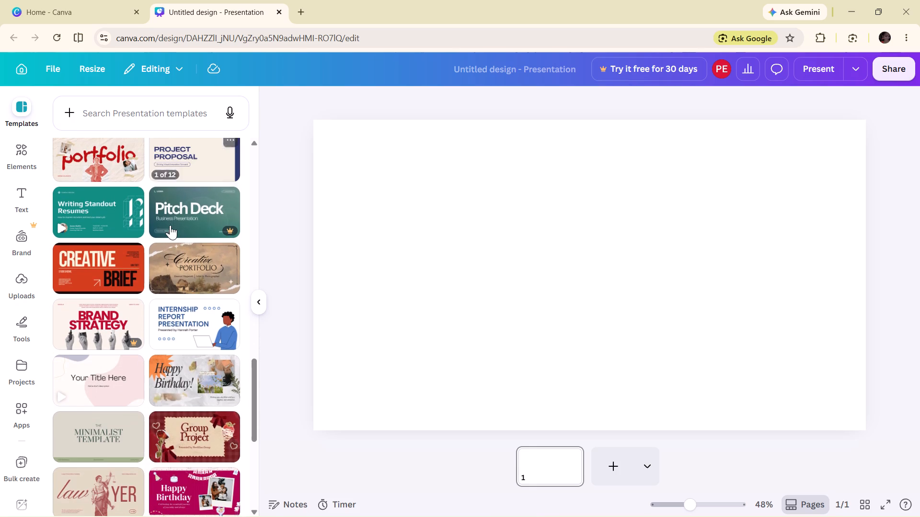
pyautogui.scroll(-2, 170, 225)
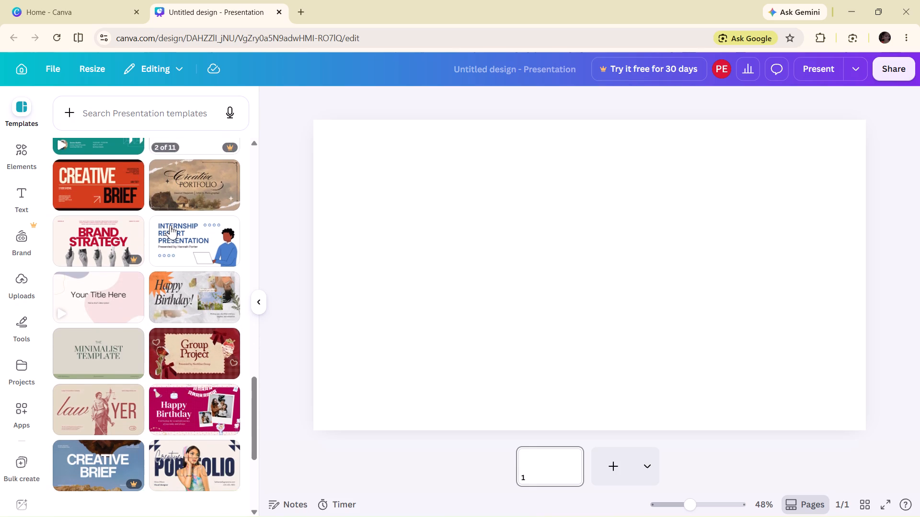
pyautogui.scroll(-2, 170, 225)
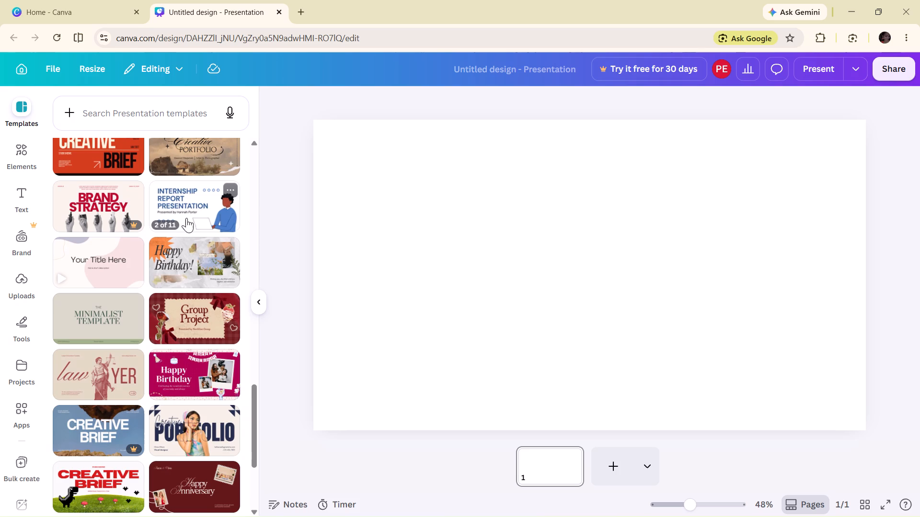
# Open the Pink Lilac Pastel Blobs presentation template and look through its page layouts, template style and similar designs.
pyautogui.click(124, 273)
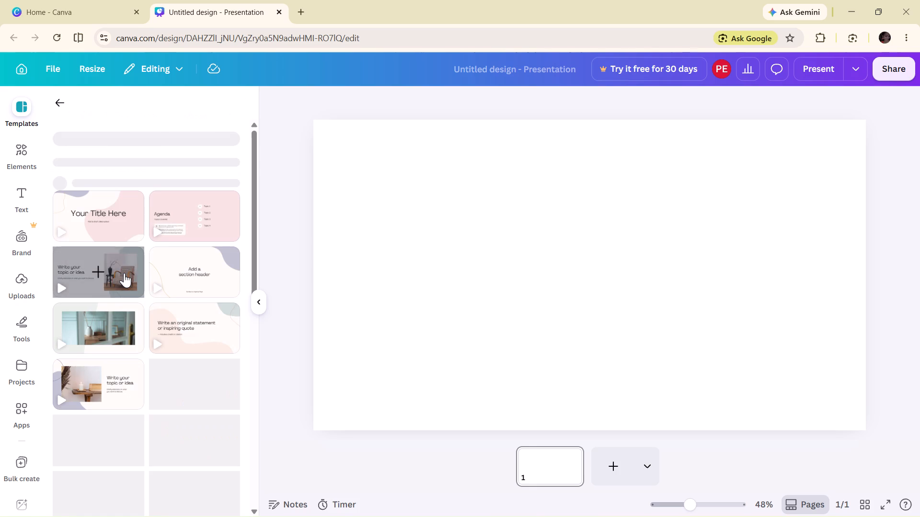
pyautogui.scroll(-1, 124, 273)
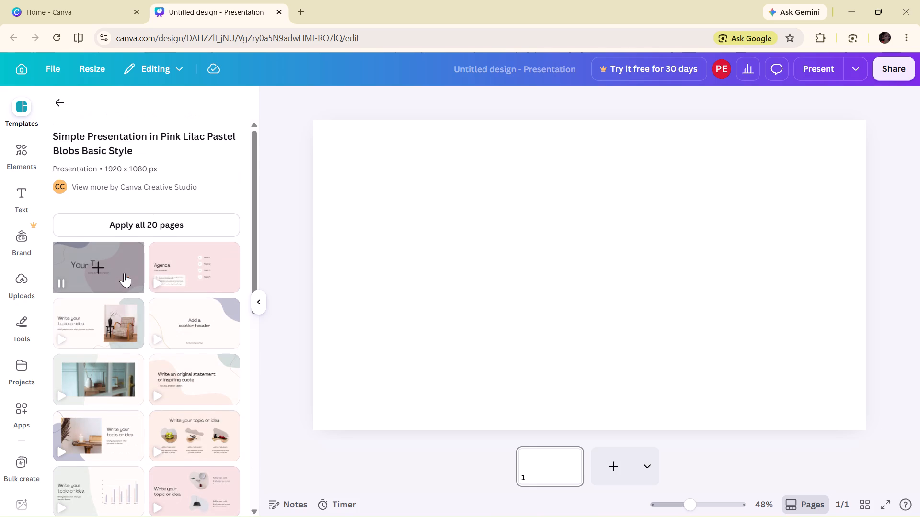
pyautogui.scroll(-3, 124, 273)
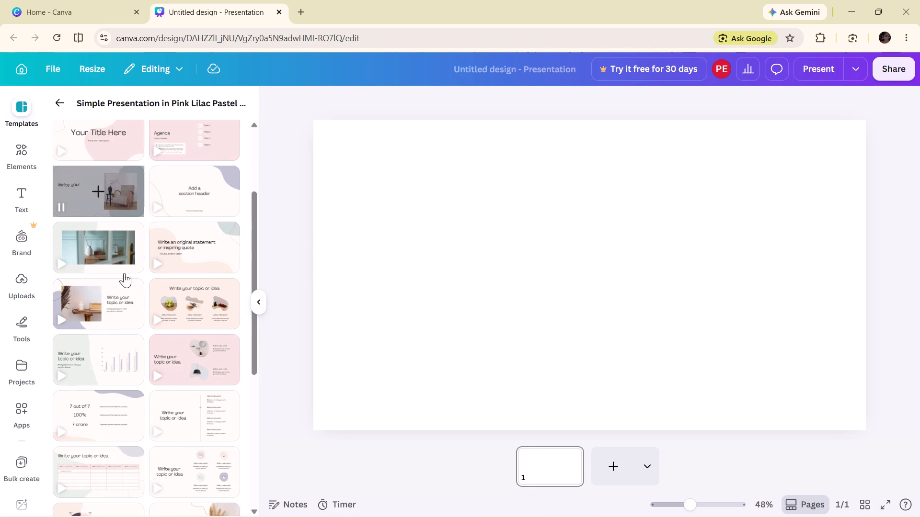
pyautogui.scroll(-8, 124, 273)
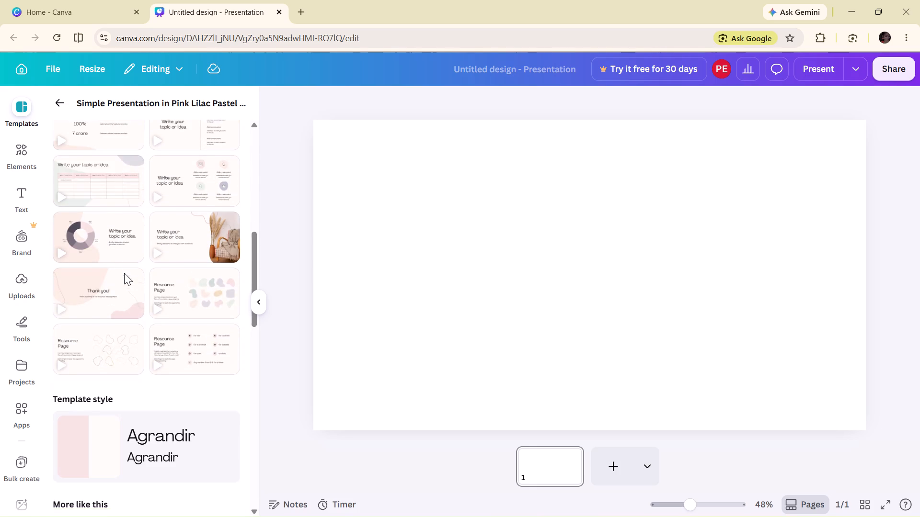
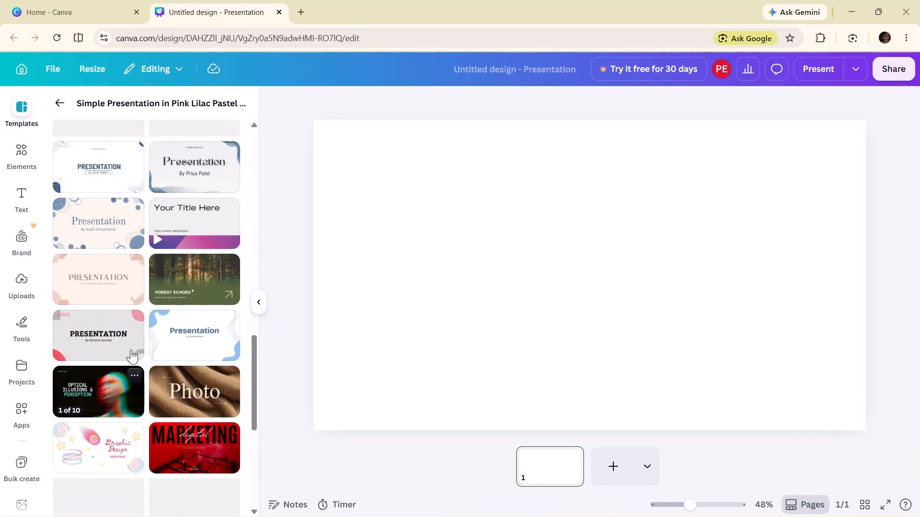
# Look back through the "More like this" templates similar to the Simple Presentation in Pink Lilac Pastel design.
pyautogui.scroll(1, 131, 349)
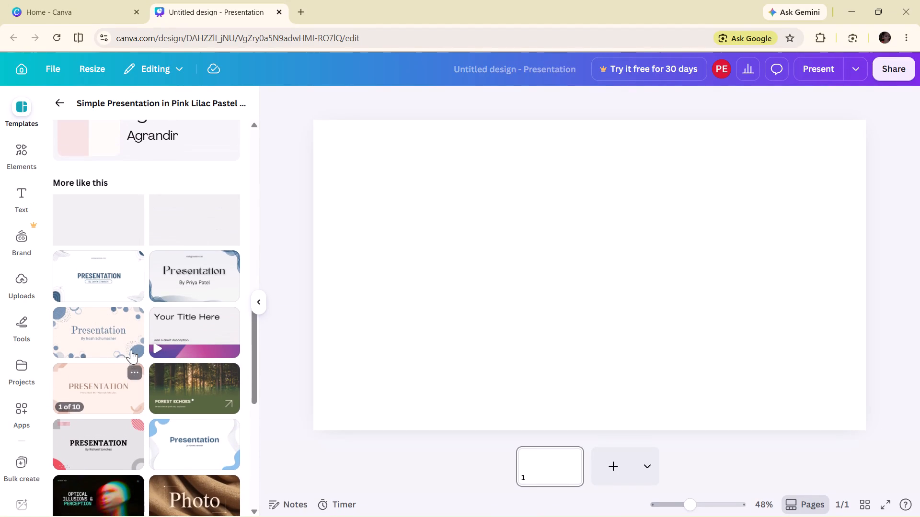
pyautogui.scroll(1, 131, 349)
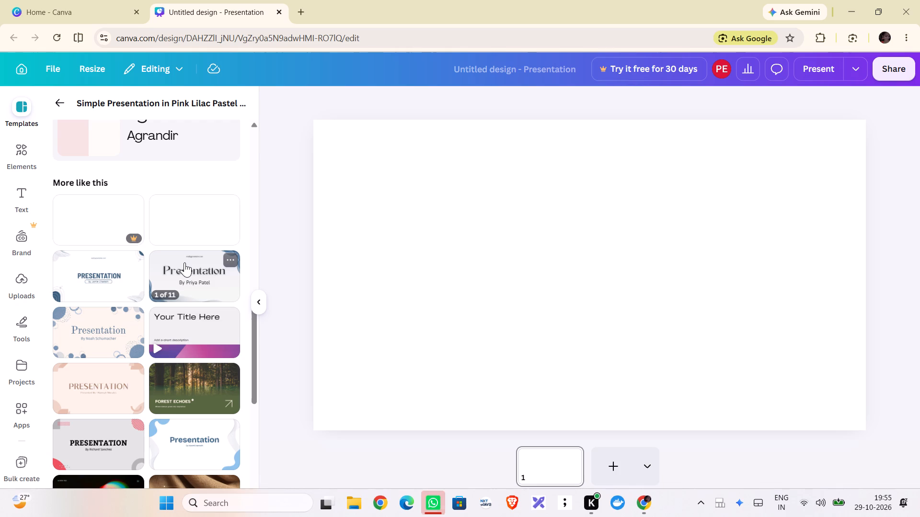
# Switch to WhatsApp.
pyautogui.click(429, 495)
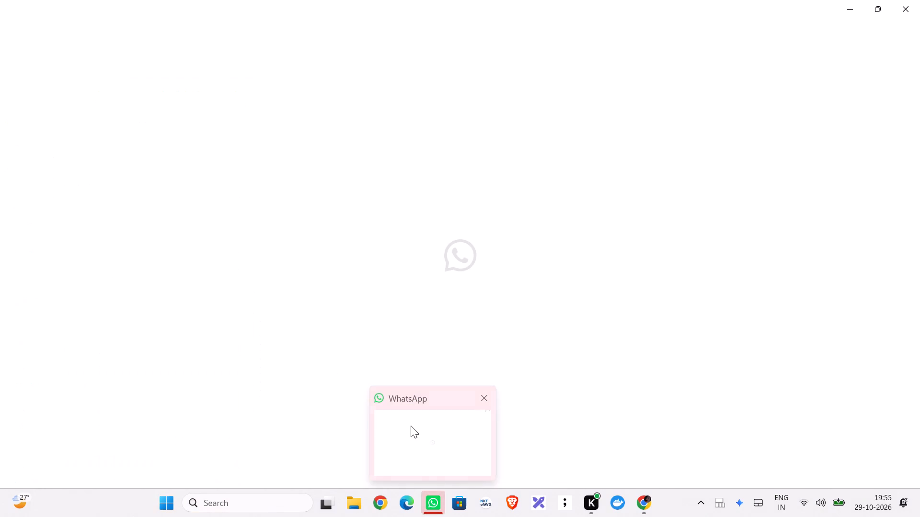
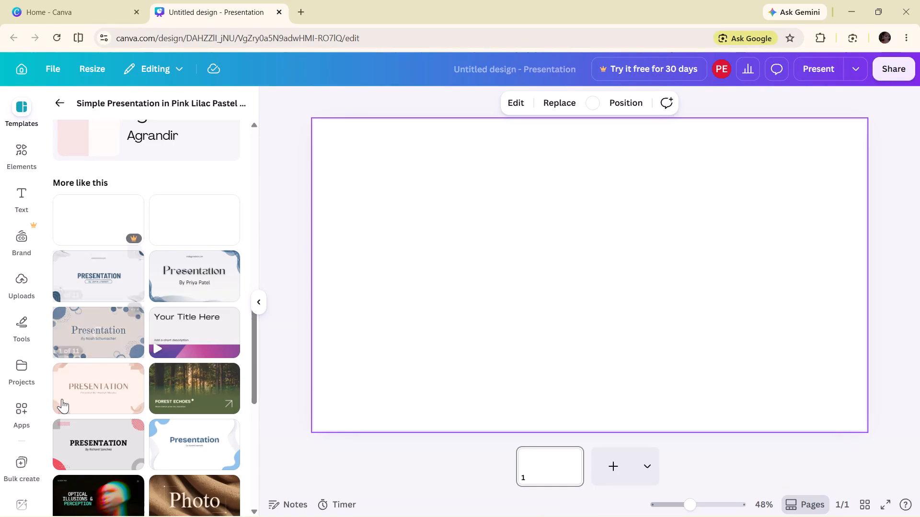
# Choose the white 10-page PRESENTATION template with light-blue wavy corners from the similar designs.
pyautogui.click(205, 233)
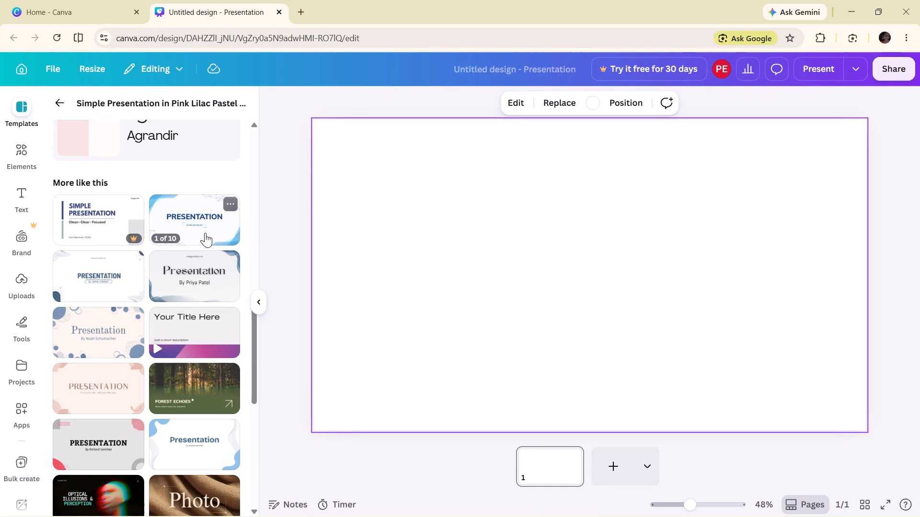
pyautogui.click(205, 233)
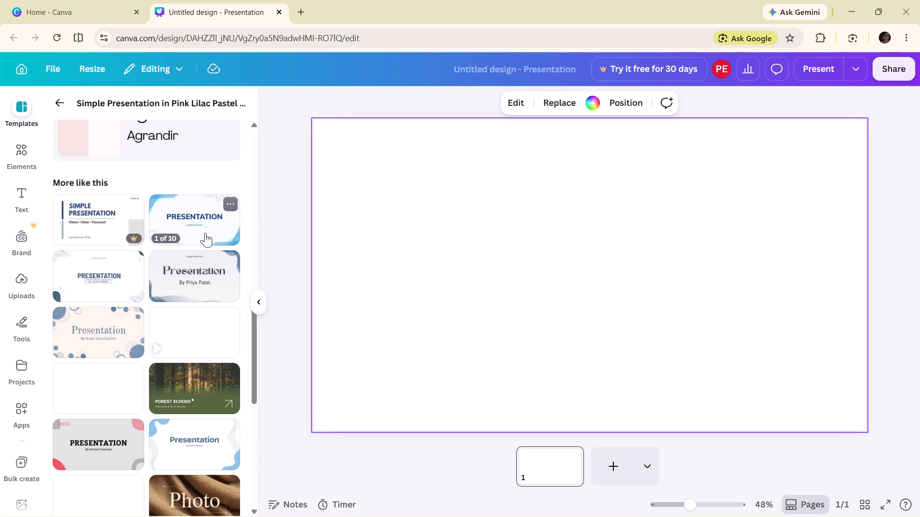
# Open the white 10-page PRESENTATION template with light-blue wavy corners from the similar designs.
pyautogui.click(205, 233)
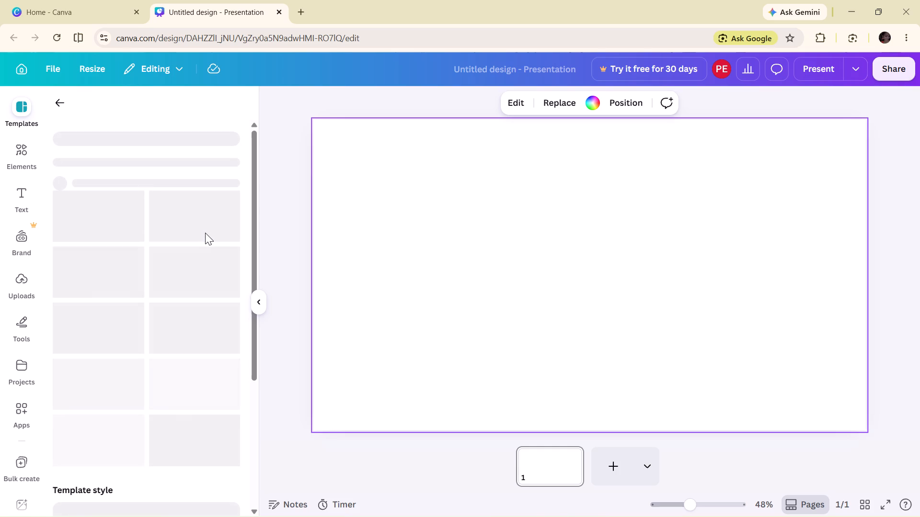
# Open the system's list of available Wi-Fi networks and look through it for another network.
pyautogui.click(828, 509)
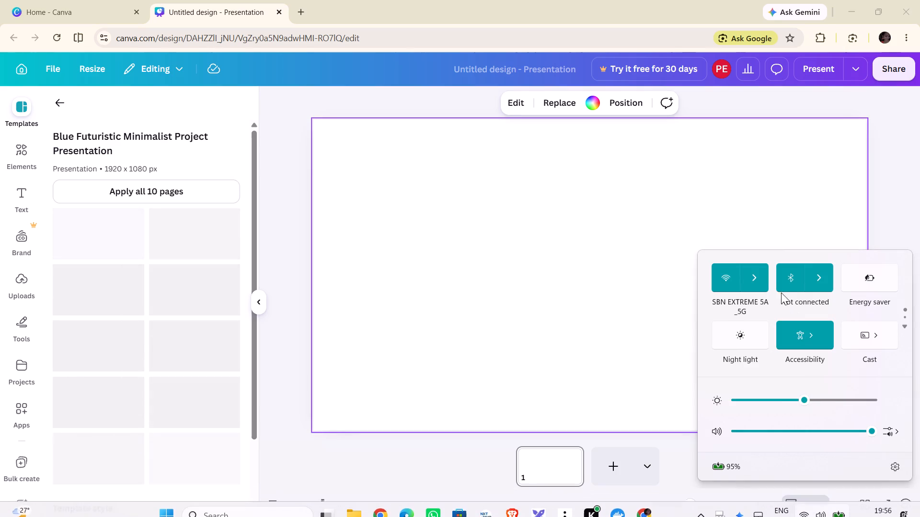
pyautogui.click(757, 274)
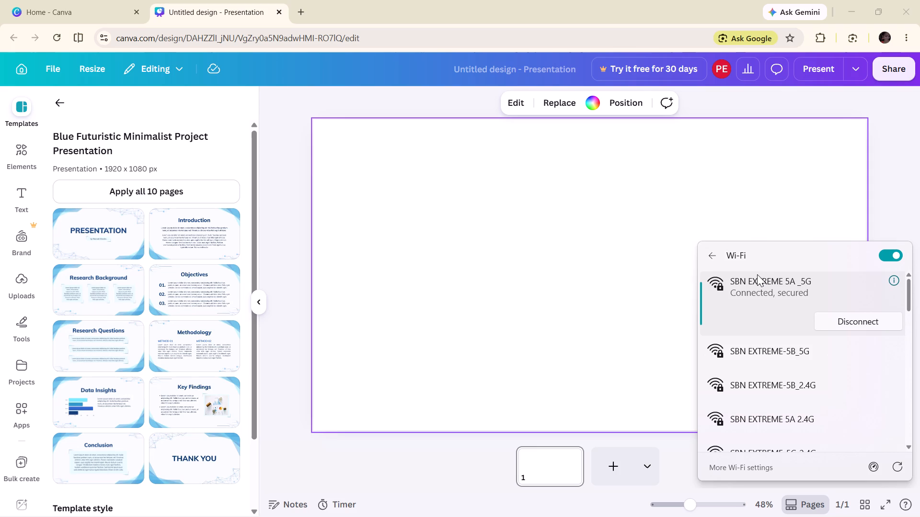
pyautogui.scroll(-1, 775, 396)
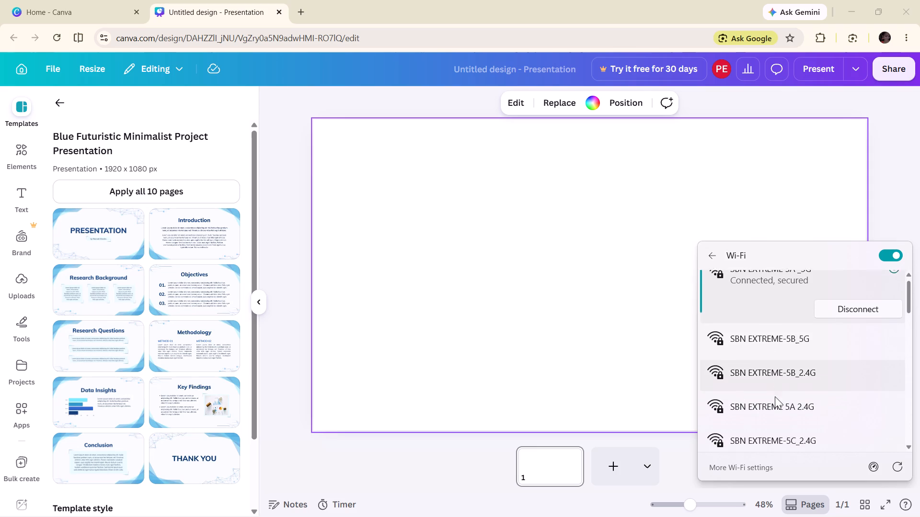
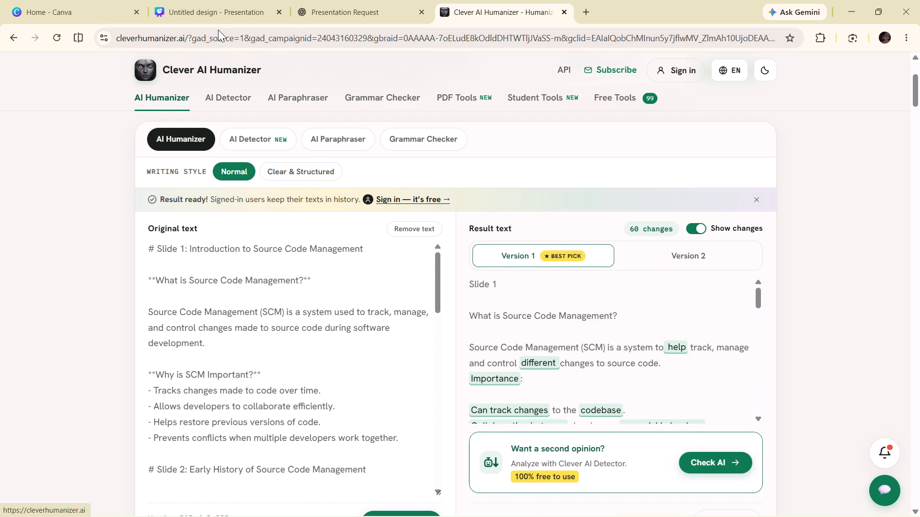
pyautogui.click(218, 23)
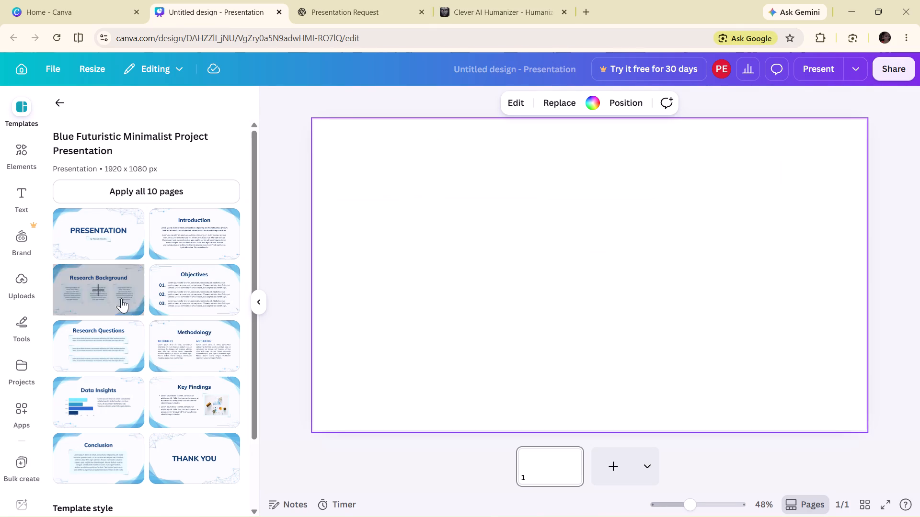
pyautogui.click(117, 243)
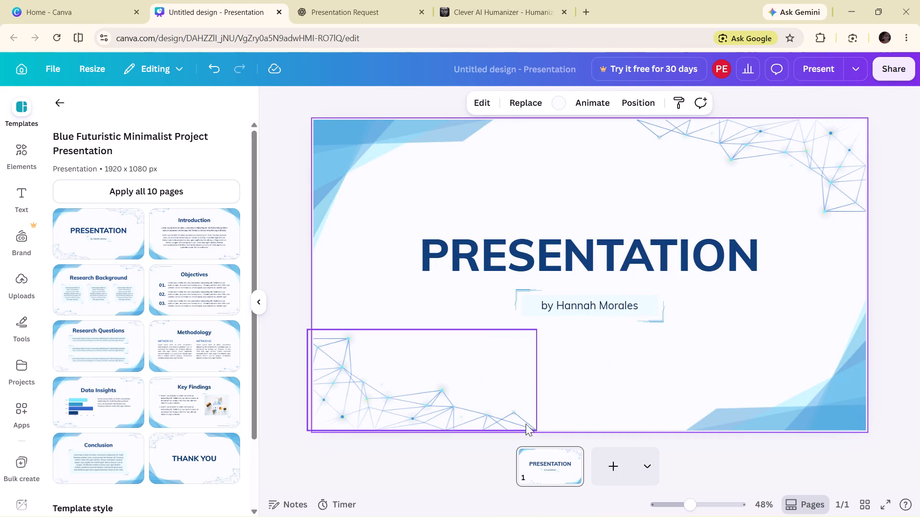
pyautogui.click(194, 242)
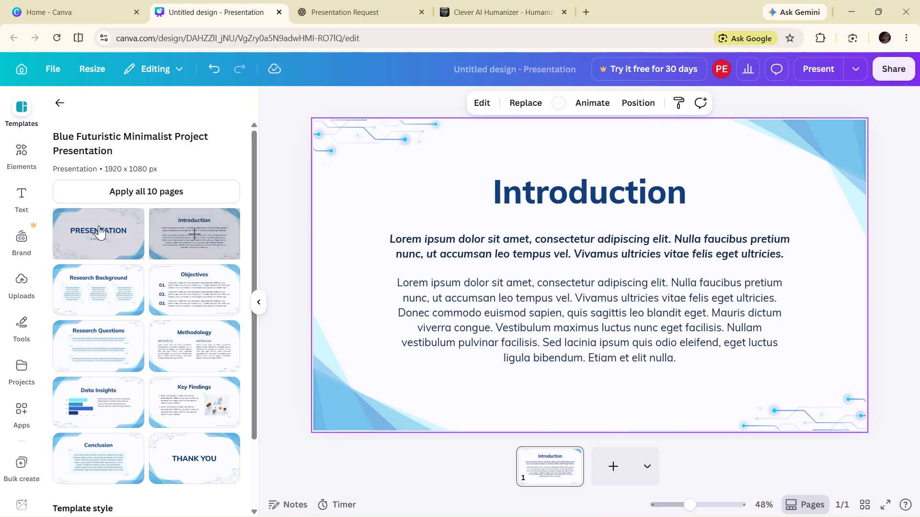
pyautogui.click(96, 225)
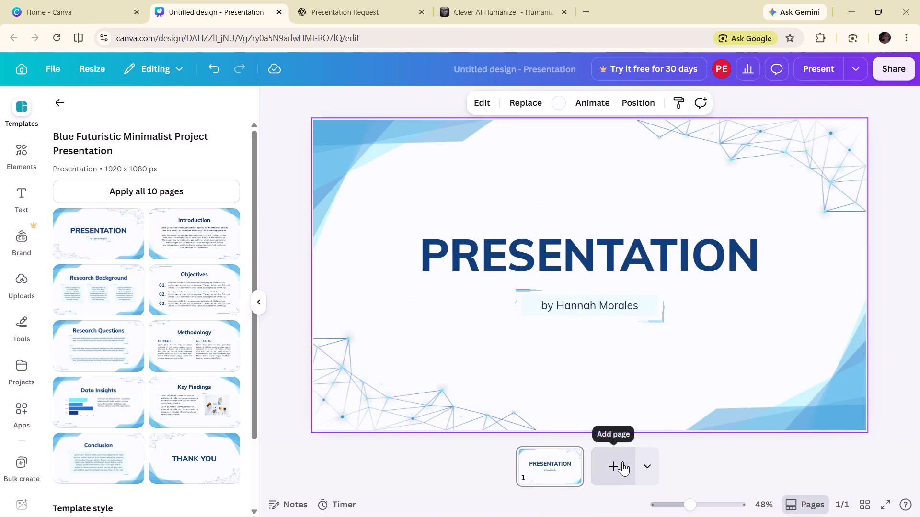
# Add a second page and apply the template's Introduction layout to it.
pyautogui.click(622, 461)
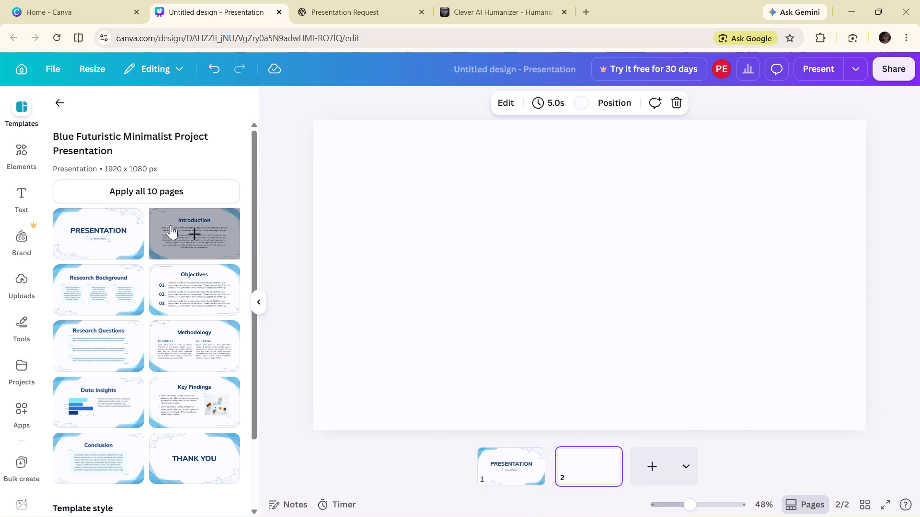
pyautogui.click(171, 225)
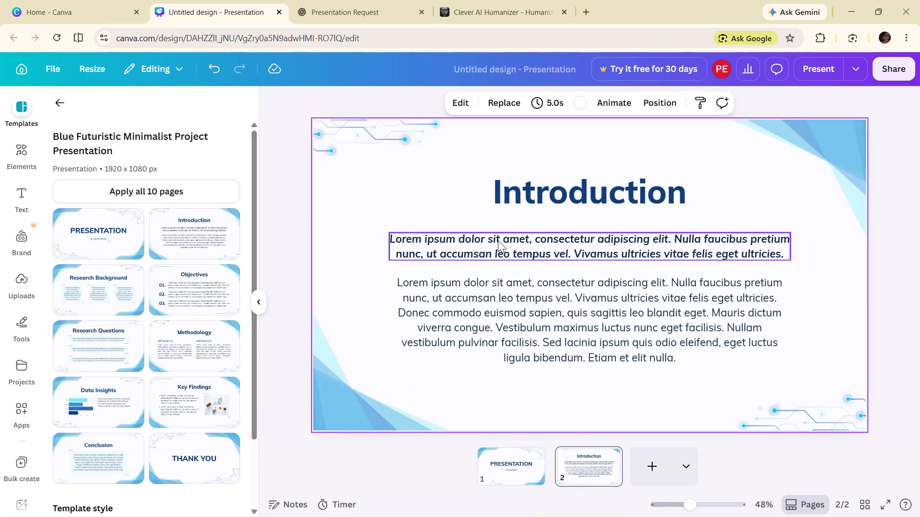
# Delete the Introduction heading, the body paragraph and the bold italic placeholder text from page 2.
pyautogui.click(516, 183)
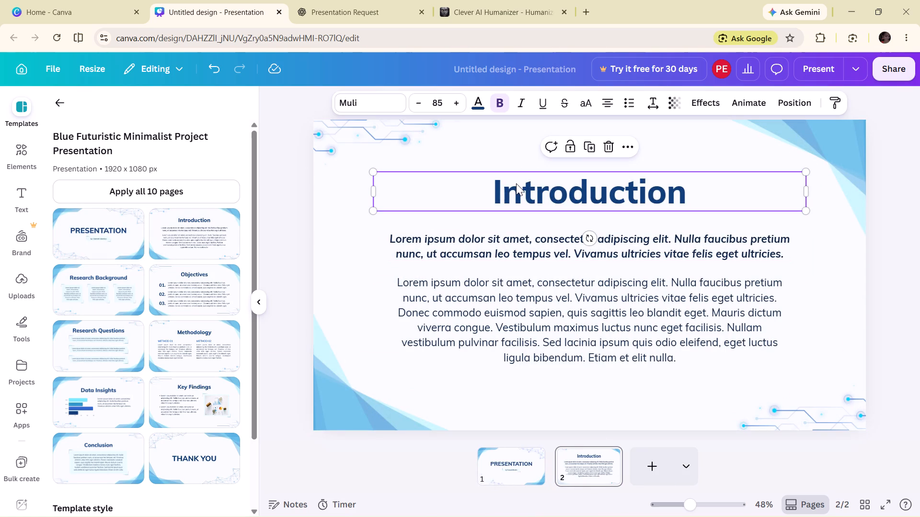
pyautogui.press('Delete')
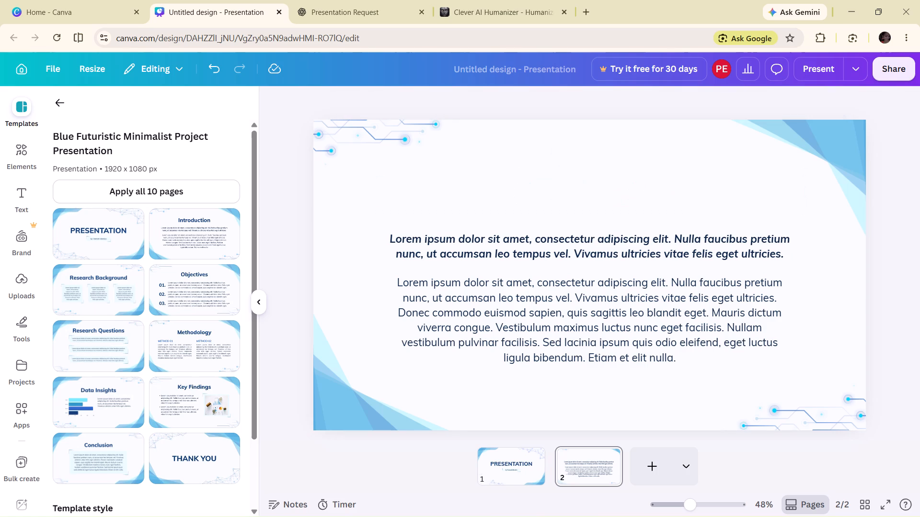
pyautogui.click(475, 258)
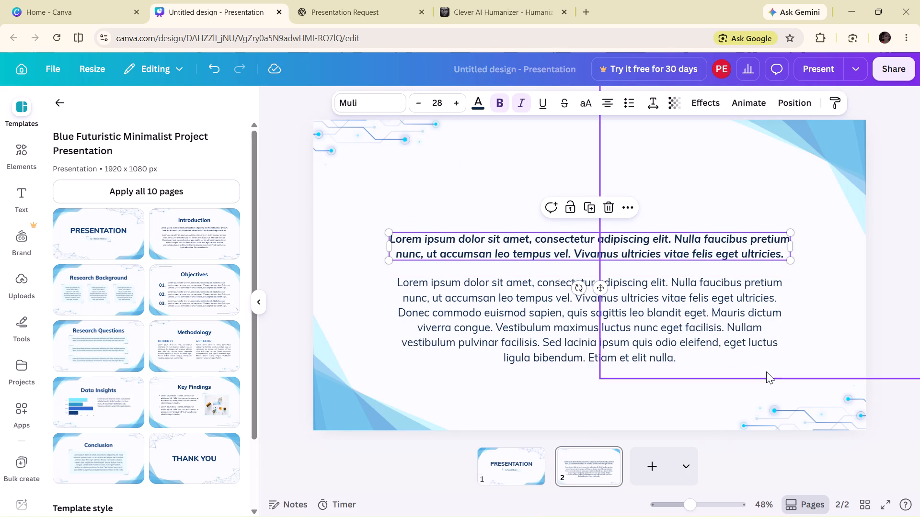
pyautogui.moveTo(766, 360); pyautogui.dragTo(770, 351)
pyautogui.press('Delete')
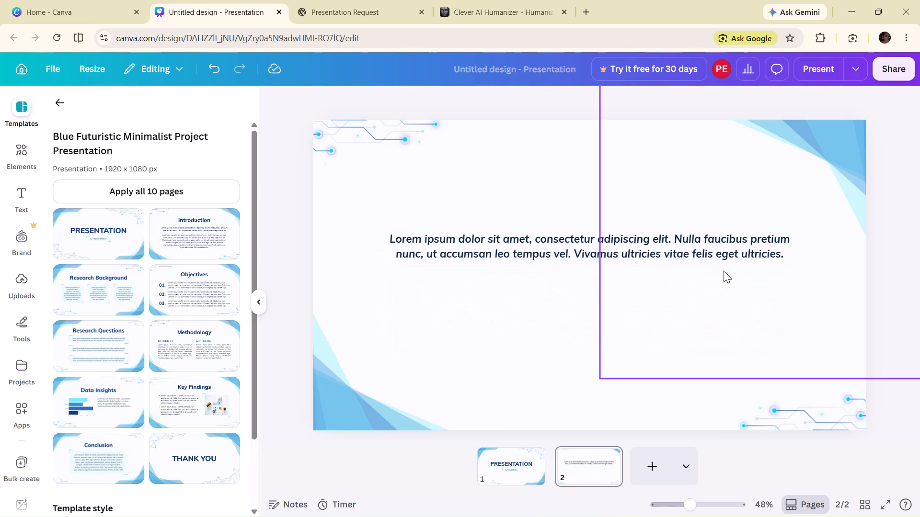
pyautogui.click(687, 250)
pyautogui.press('Delete')
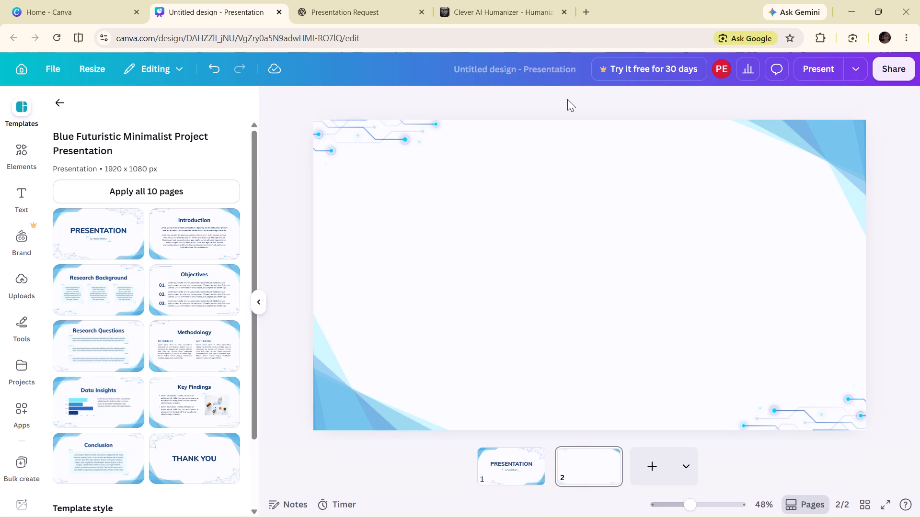
# Add a heading text box to page 2 and clear its placeholder text.
pyautogui.click(567, 122)
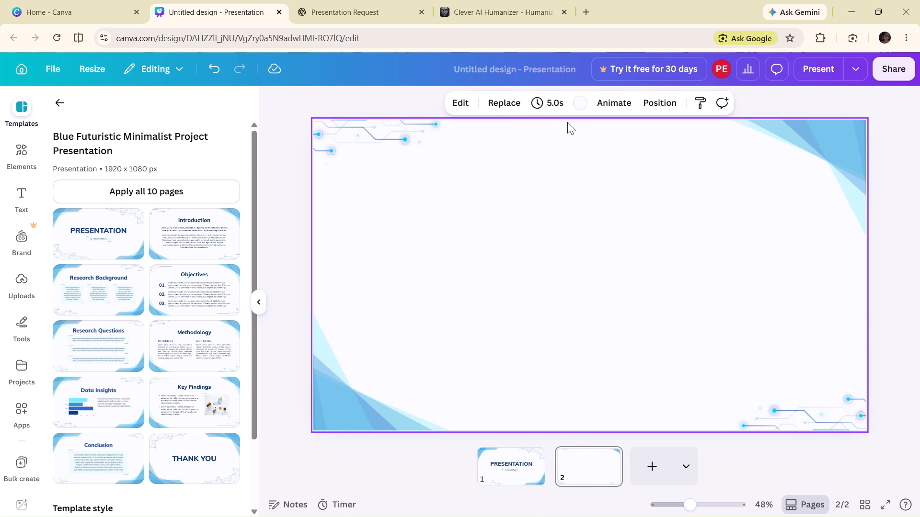
pyautogui.click(462, 98)
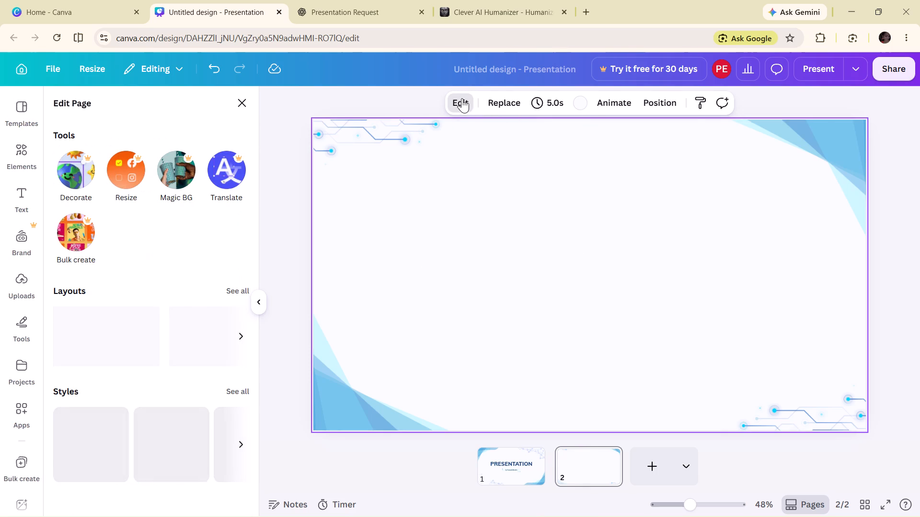
pyautogui.click(24, 198)
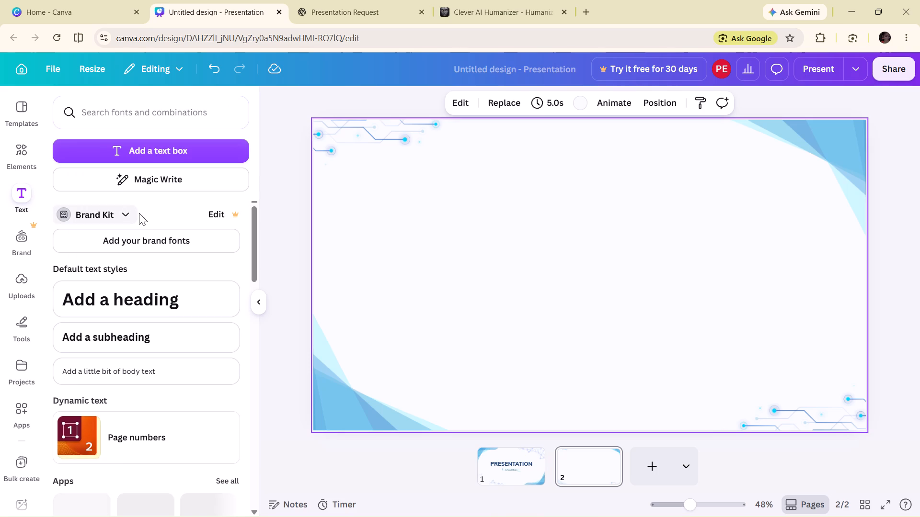
pyautogui.click(141, 295)
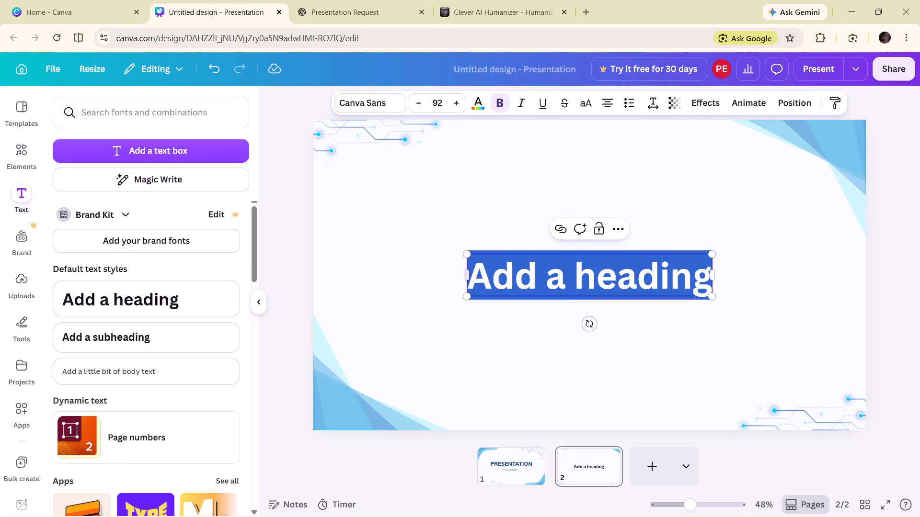
pyautogui.click(527, 278)
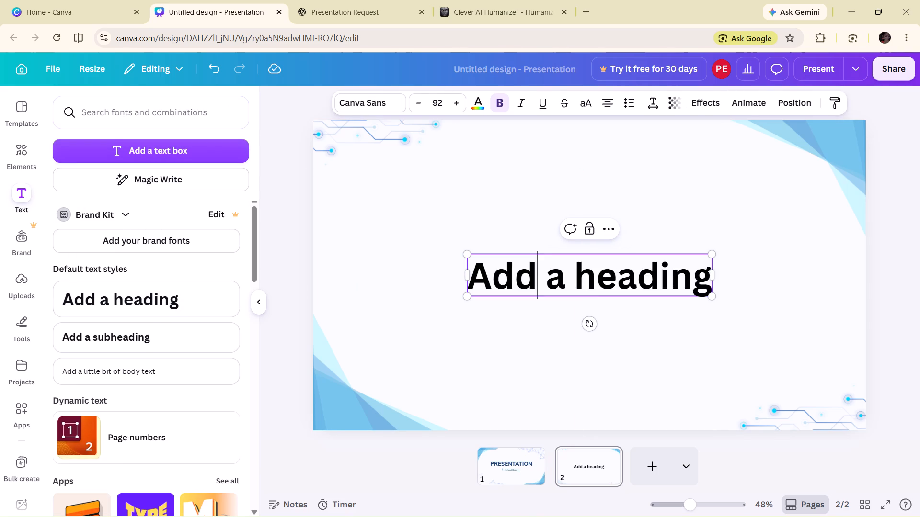
pyautogui.press('Right')
pyautogui.press('Right')
pyautogui.press('Right')
pyautogui.press('Right')
pyautogui.press('Right')
pyautogui.press('Right')
pyautogui.press('Right')
pyautogui.press('Right')
pyautogui.press('Right')
pyautogui.press('Right')
pyautogui.press('Right')
pyautogui.press('Right')
pyautogui.press('Right')
pyautogui.press('Right')
pyautogui.press('Right')
pyautogui.press('Right')
pyautogui.press('Right')
pyautogui.press('Right')
pyautogui.press('Right')
pyautogui.press('Right')
pyautogui.press('Right')
pyautogui.press('BackSpace')
pyautogui.press('BackSpace')
pyautogui.press('BackSpace')
pyautogui.press('BackSpace')
pyautogui.press('BackSpace')
pyautogui.press('BackSpace')
pyautogui.press('BackSpace')
pyautogui.press('BackSpace')
pyautogui.press('BackSpace')
pyautogui.press('BackSpace')
pyautogui.press('BackSpace')
pyautogui.press('BackSpace')
pyautogui.press('BackSpace')
pyautogui.press('BackSpace')
pyautogui.press('BackSpace')
pyautogui.press('BackSpace')
pyautogui.press('BackSpace')
pyautogui.press('BackSpace')
pyautogui.press('BackSpace')
pyautogui.press('BackSpace')
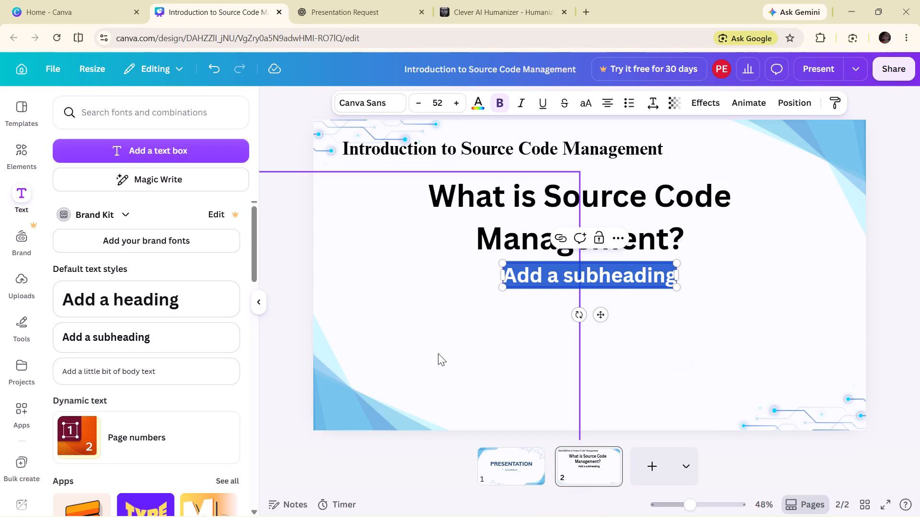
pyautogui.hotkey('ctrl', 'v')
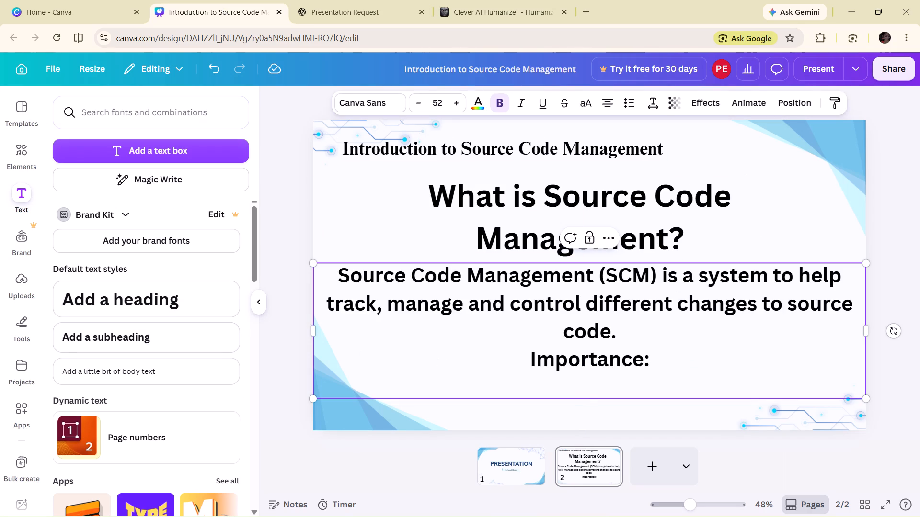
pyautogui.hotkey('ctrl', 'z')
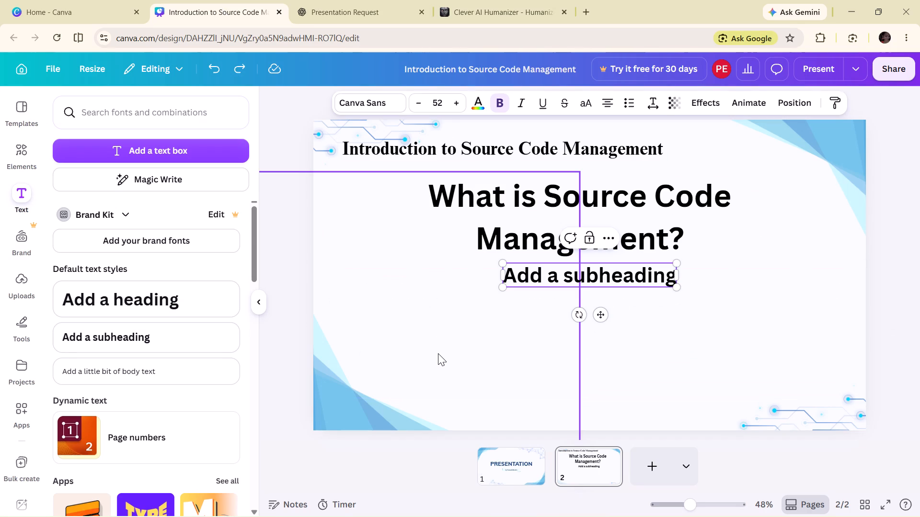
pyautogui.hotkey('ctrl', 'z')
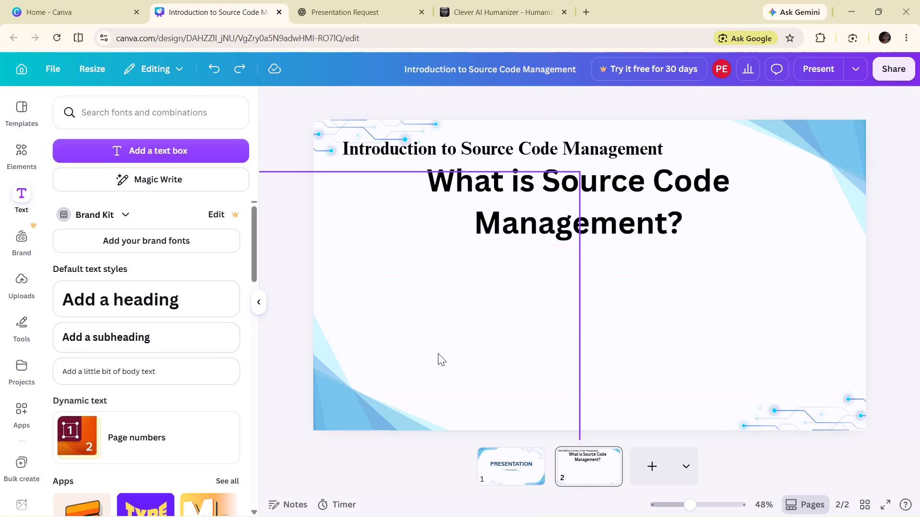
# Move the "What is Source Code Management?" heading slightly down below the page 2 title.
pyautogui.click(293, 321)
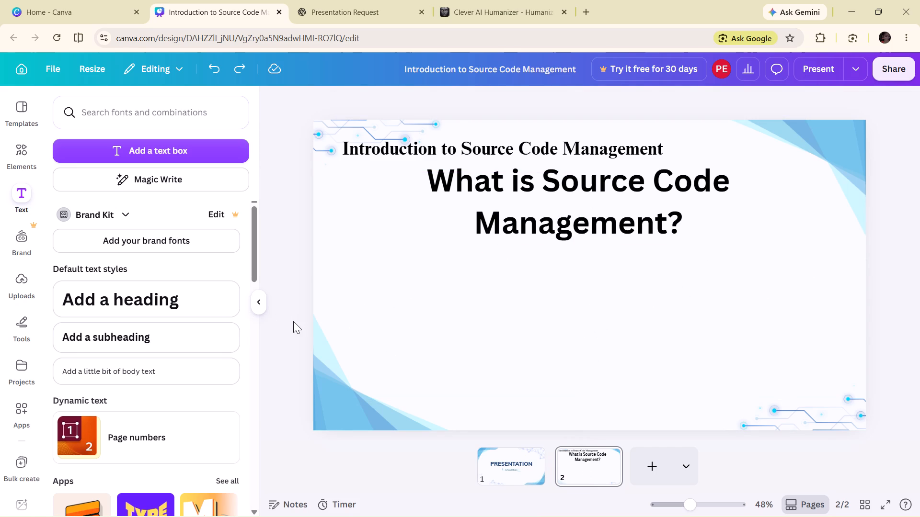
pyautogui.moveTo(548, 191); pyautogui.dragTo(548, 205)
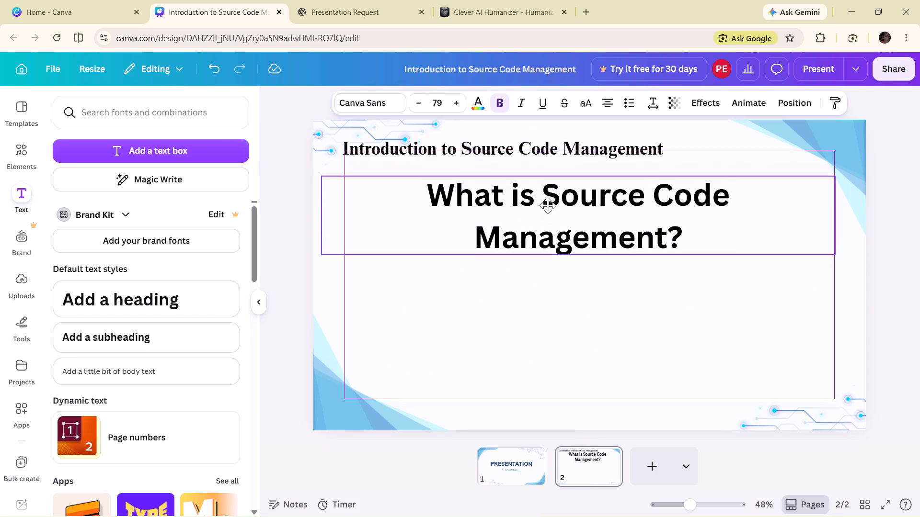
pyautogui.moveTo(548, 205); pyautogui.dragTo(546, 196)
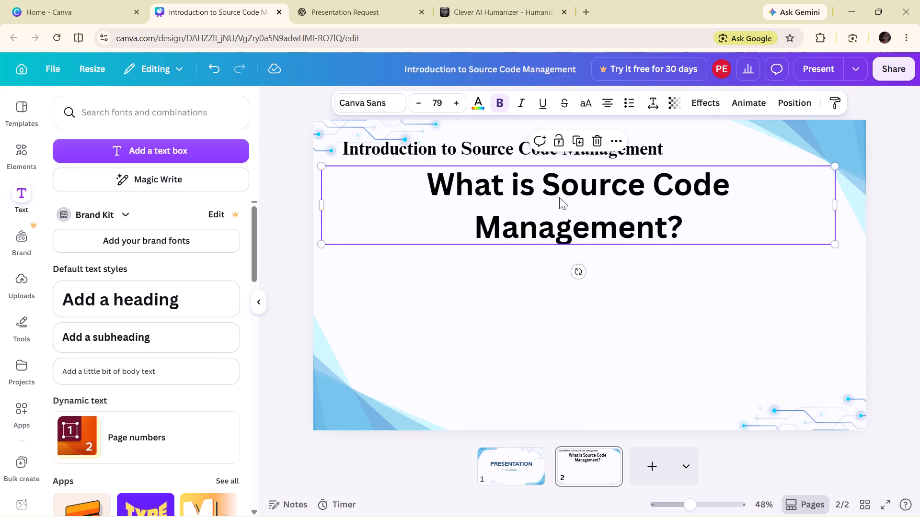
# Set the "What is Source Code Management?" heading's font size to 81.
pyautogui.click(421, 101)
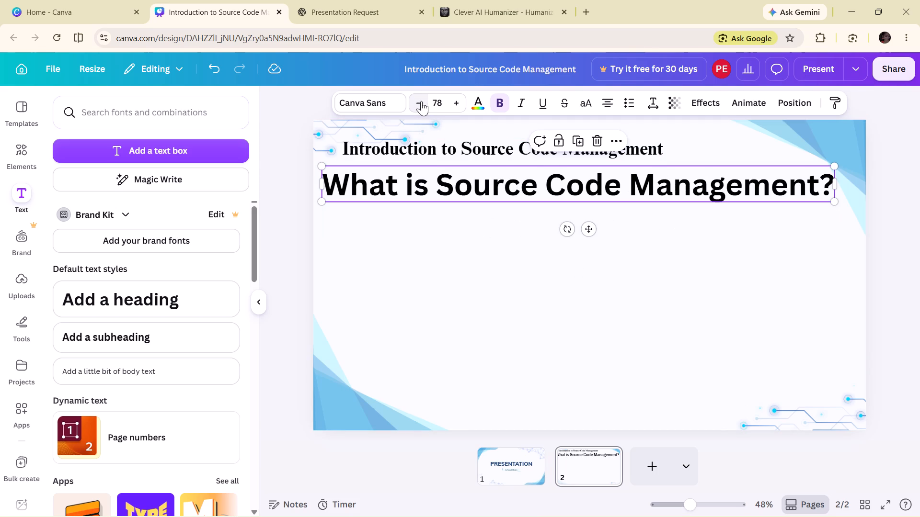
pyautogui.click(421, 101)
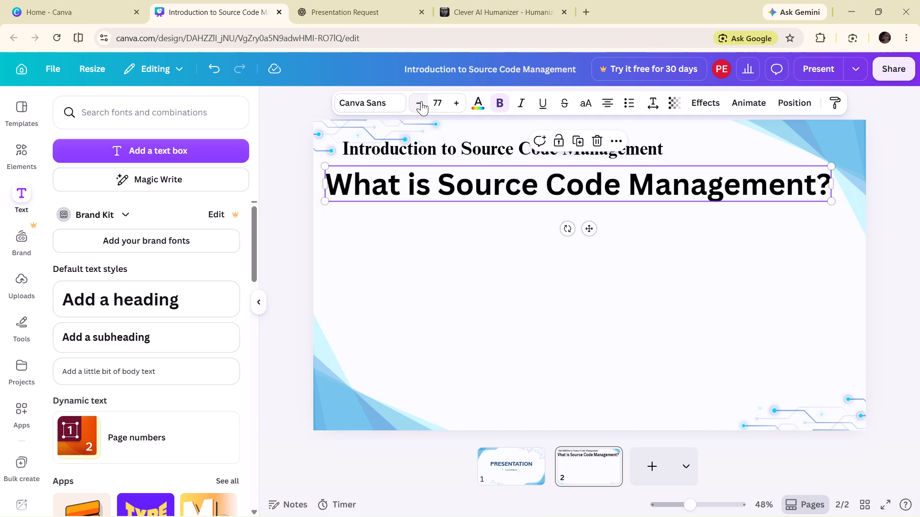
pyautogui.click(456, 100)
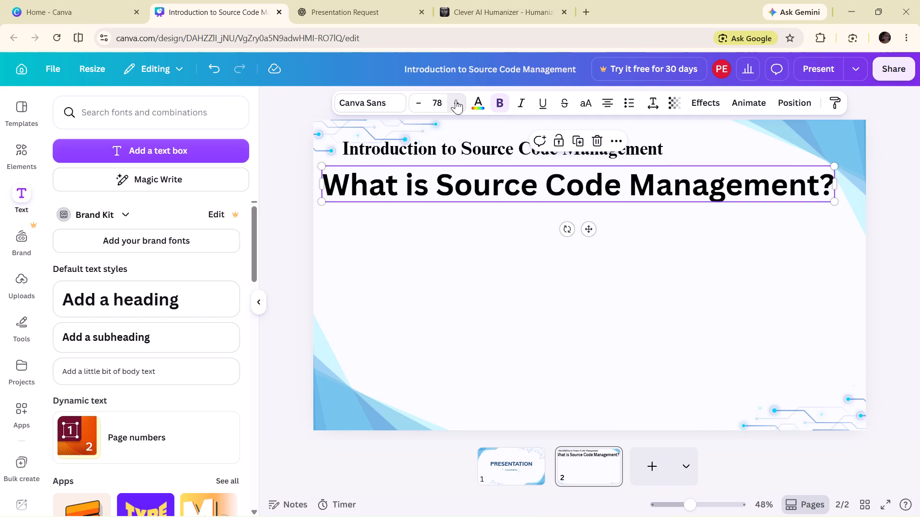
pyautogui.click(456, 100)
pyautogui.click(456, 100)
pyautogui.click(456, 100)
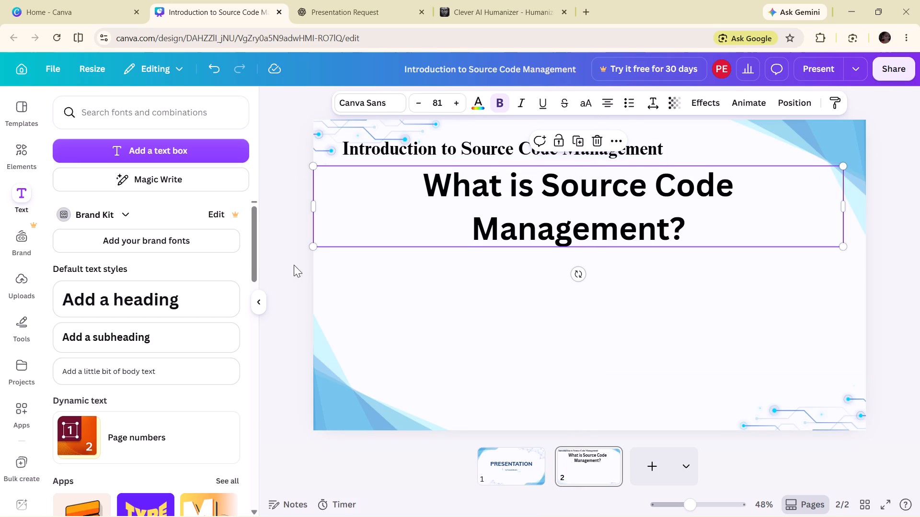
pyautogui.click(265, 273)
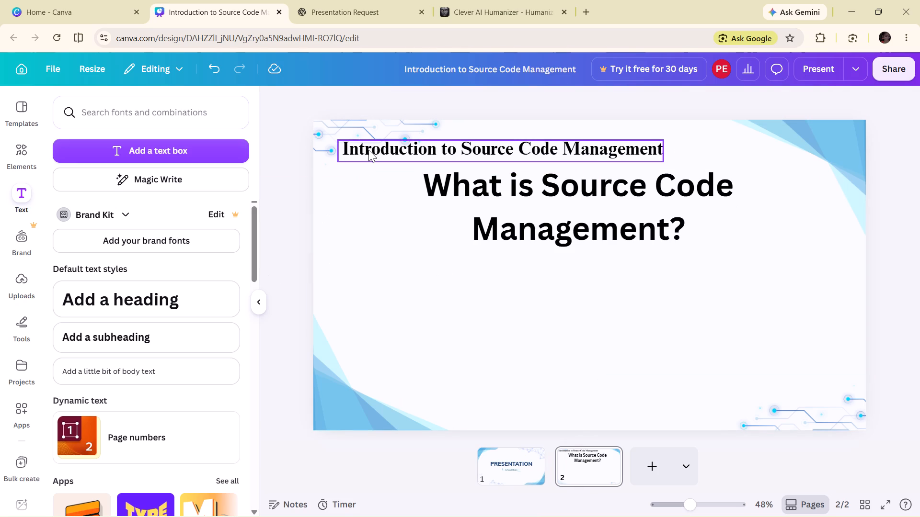
# Shift the "Introduction to Source Code Management" title on page 2 slightly right and down, clear of the corner circuit decoration.
pyautogui.click(368, 150)
pyautogui.moveTo(368, 150); pyautogui.dragTo(448, 139)
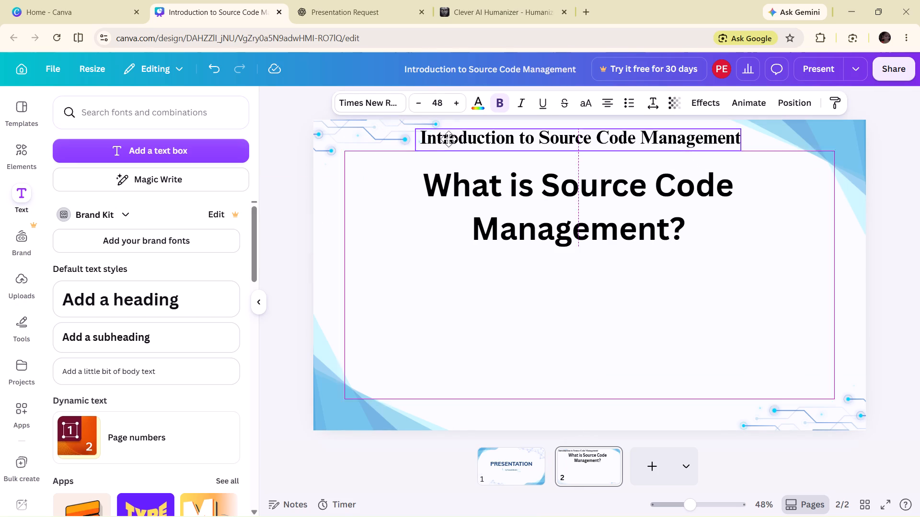
pyautogui.moveTo(448, 139); pyautogui.dragTo(386, 131)
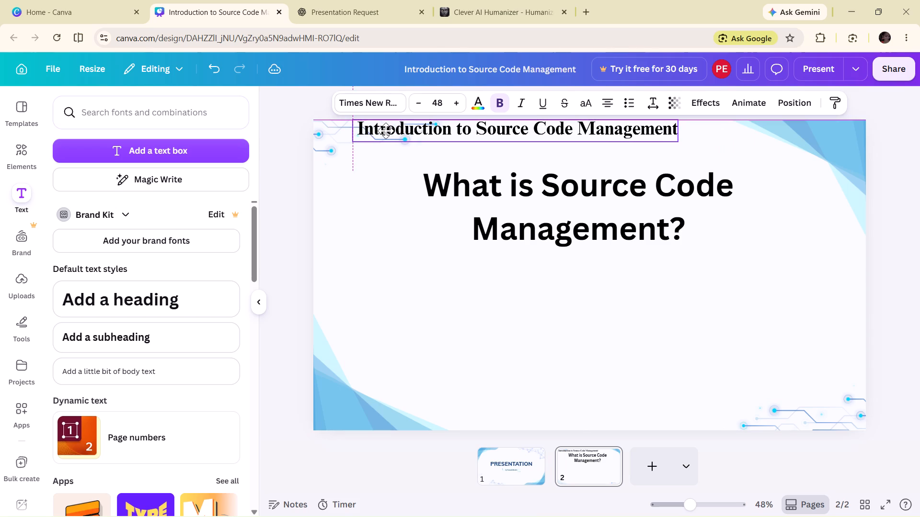
pyautogui.moveTo(386, 131); pyautogui.dragTo(382, 145)
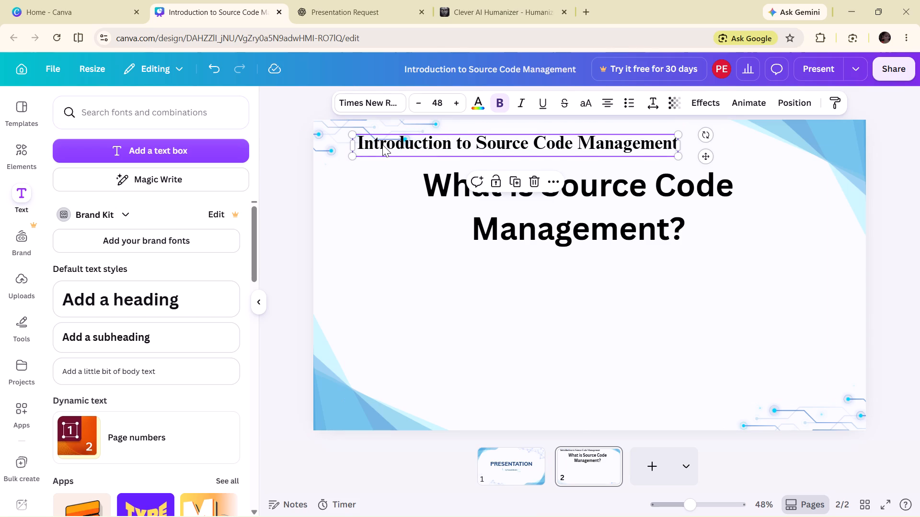
pyautogui.moveTo(382, 145); pyautogui.dragTo(372, 157)
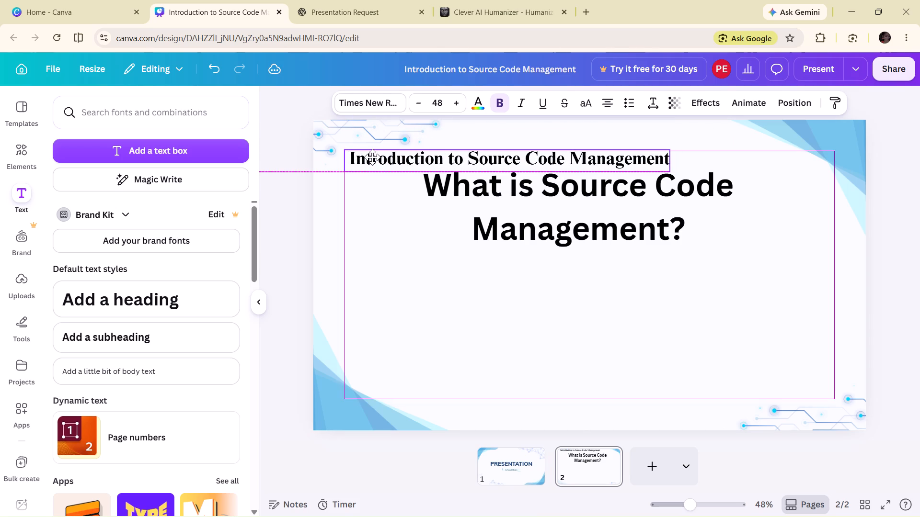
pyautogui.moveTo(372, 157); pyautogui.dragTo(372, 156)
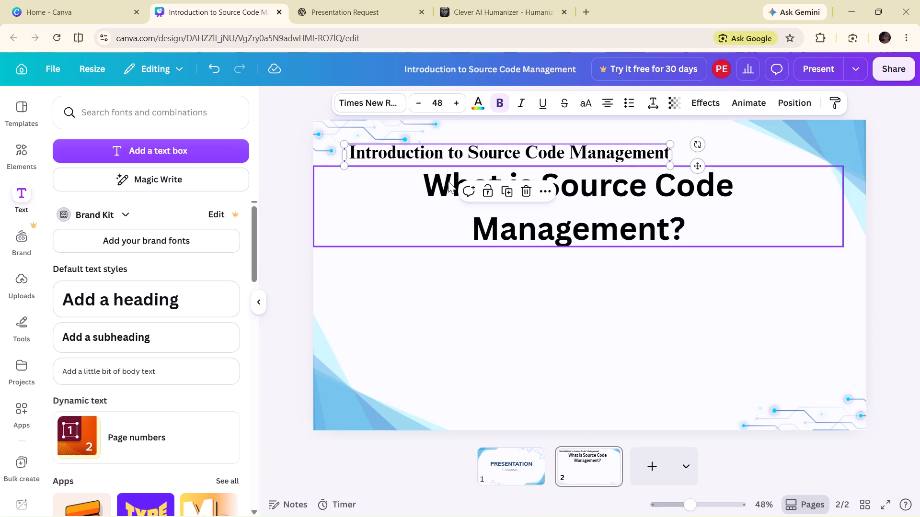
# Move the "What is Source Code Management?" heading down from the title and shrink its text box to a font size of 67.6.
pyautogui.moveTo(451, 184); pyautogui.dragTo(430, 200)
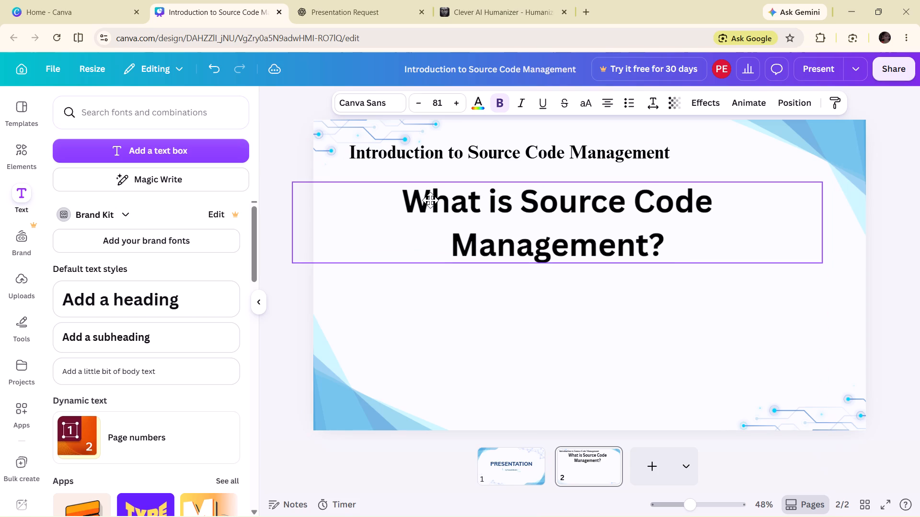
pyautogui.moveTo(430, 200); pyautogui.dragTo(442, 196)
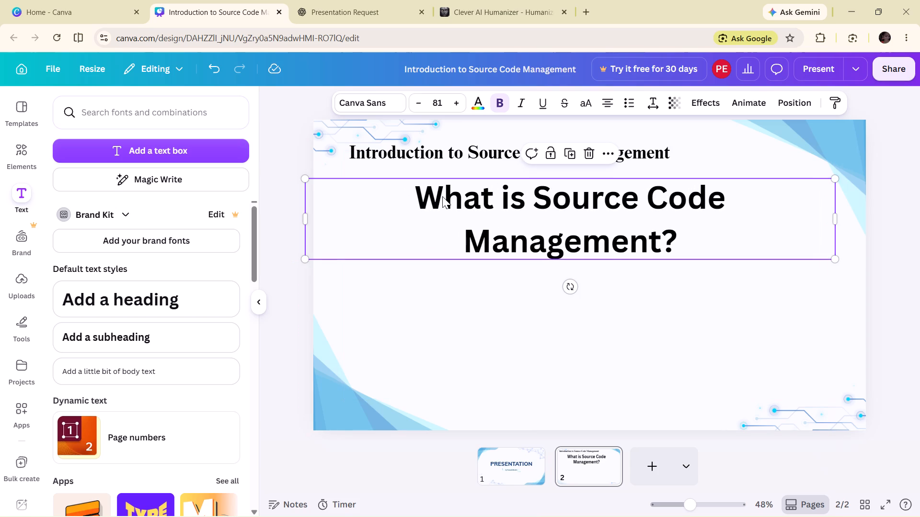
pyautogui.moveTo(834, 179); pyautogui.dragTo(822, 187)
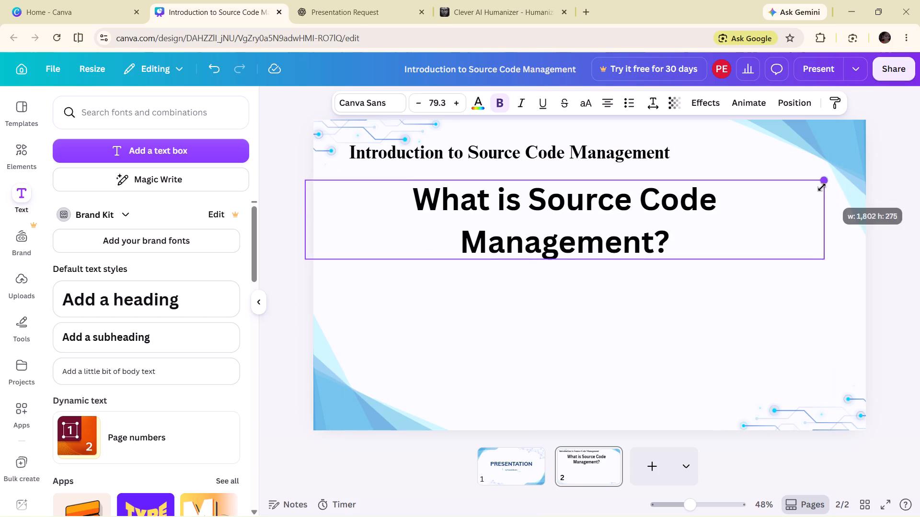
pyautogui.moveTo(822, 187); pyautogui.dragTo(762, 221)
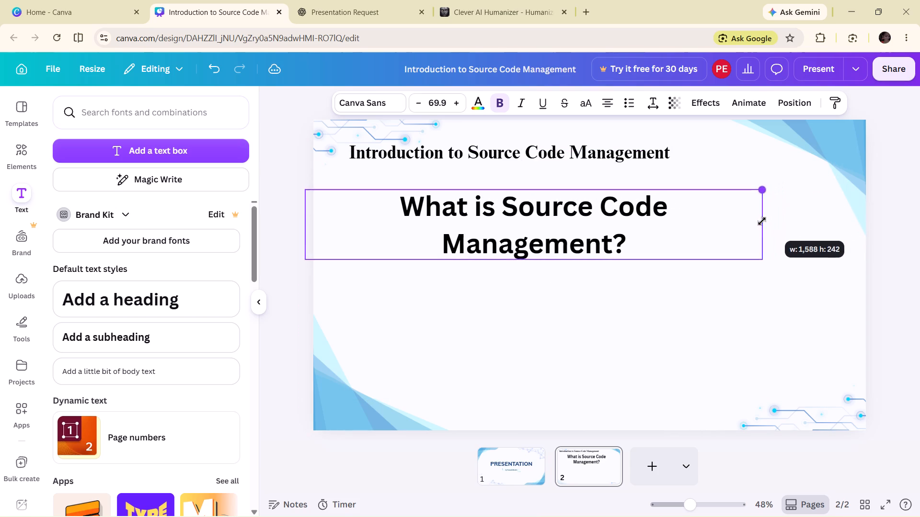
pyautogui.moveTo(762, 221); pyautogui.dragTo(751, 225)
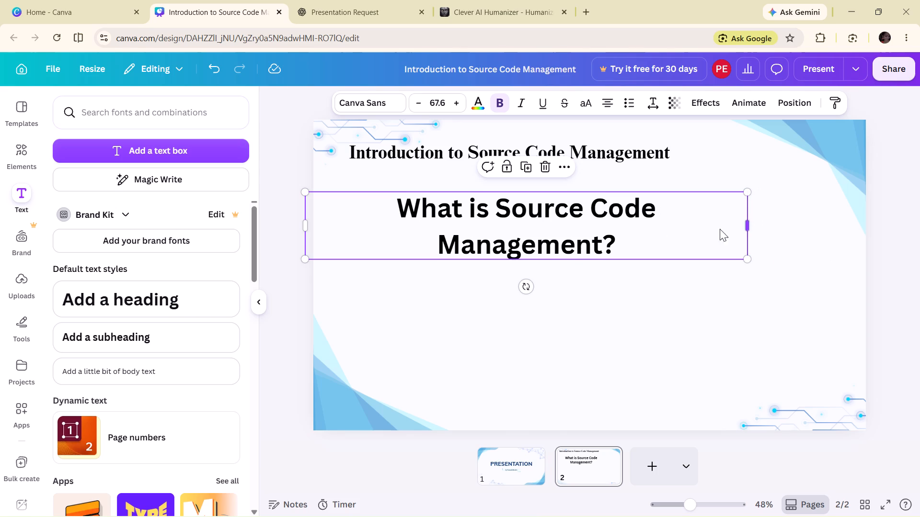
# Move the "What is Source Code Management?" heading up and right to sit just below the page 2 title.
pyautogui.moveTo(644, 239); pyautogui.dragTo(675, 212)
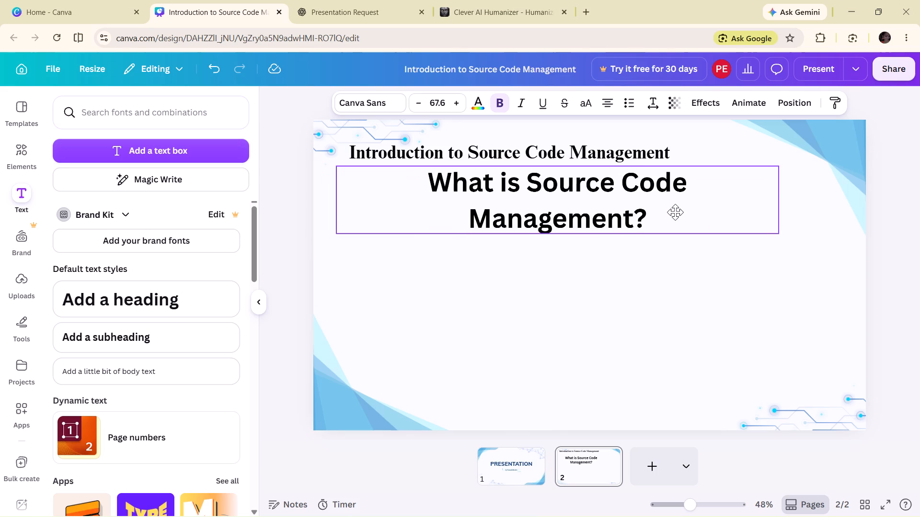
pyautogui.moveTo(675, 212); pyautogui.dragTo(683, 212)
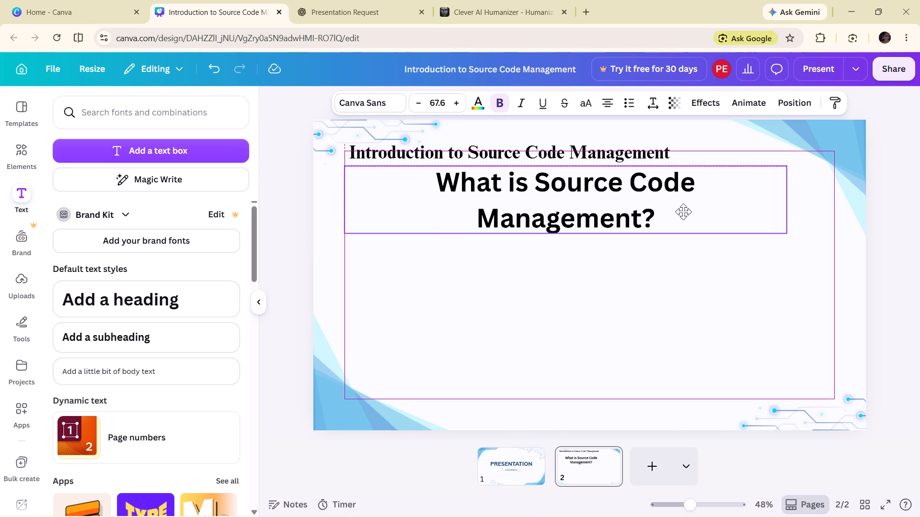
pyautogui.moveTo(683, 212); pyautogui.dragTo(687, 219)
pyautogui.click(288, 264)
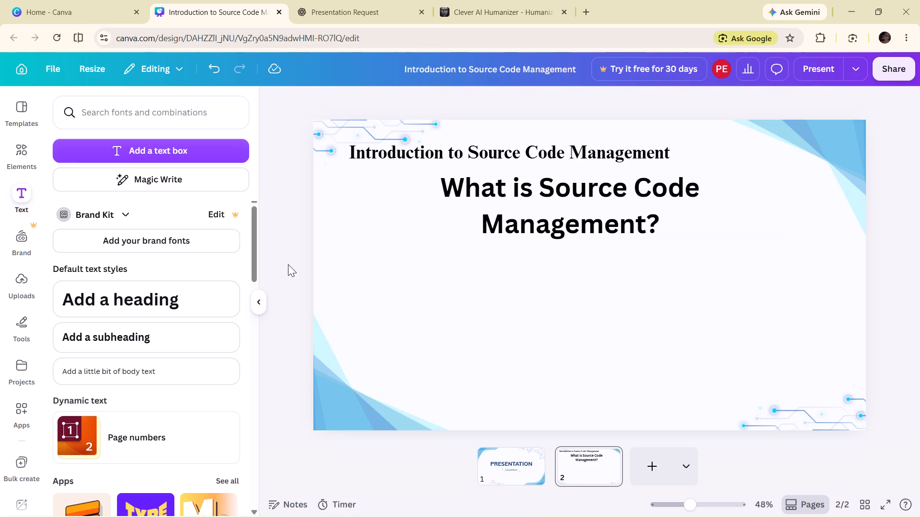
# Add a body text box on page 2 and paste the copied SCM definition through "Importance:" into it.
pyautogui.click(116, 381)
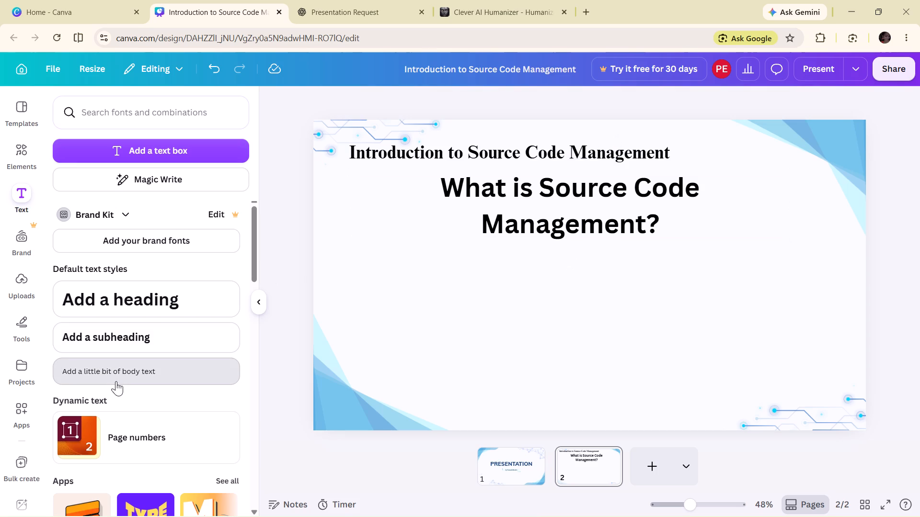
pyautogui.hotkey('ctrl', 'v')
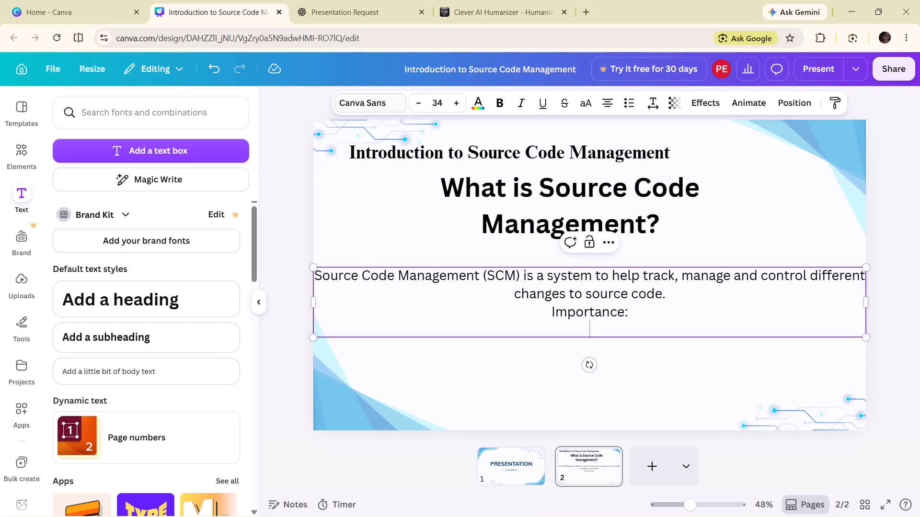
# Reduce the font size at the end of the pasted SCM body text to 15.
pyautogui.tripleClick(418, 102)
pyautogui.tripleClick(418, 102)
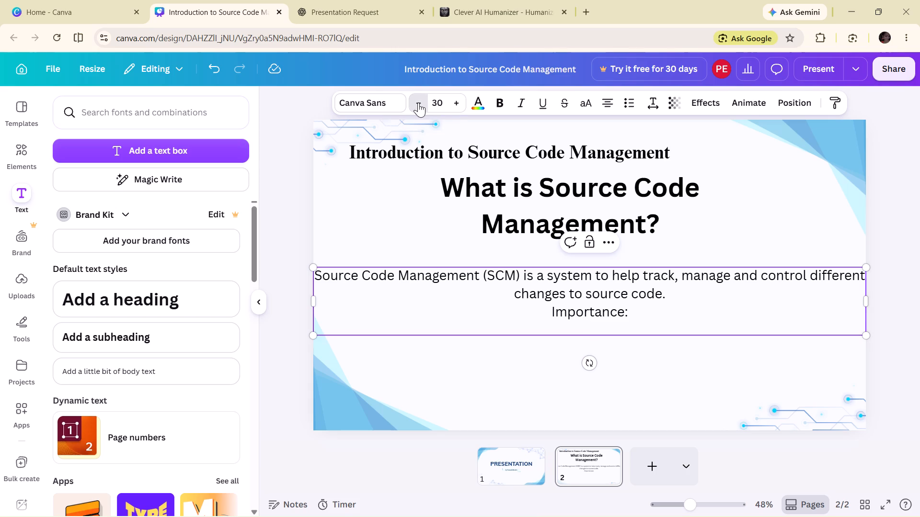
pyautogui.tripleClick(418, 102)
pyautogui.tripleClick(418, 102)
pyautogui.tripleClick(418, 102)
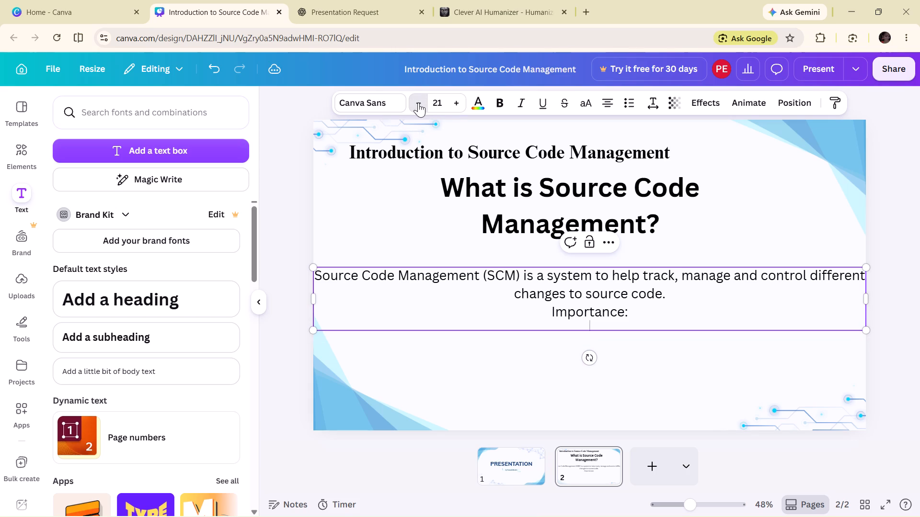
pyautogui.tripleClick(418, 102)
pyautogui.click(418, 102)
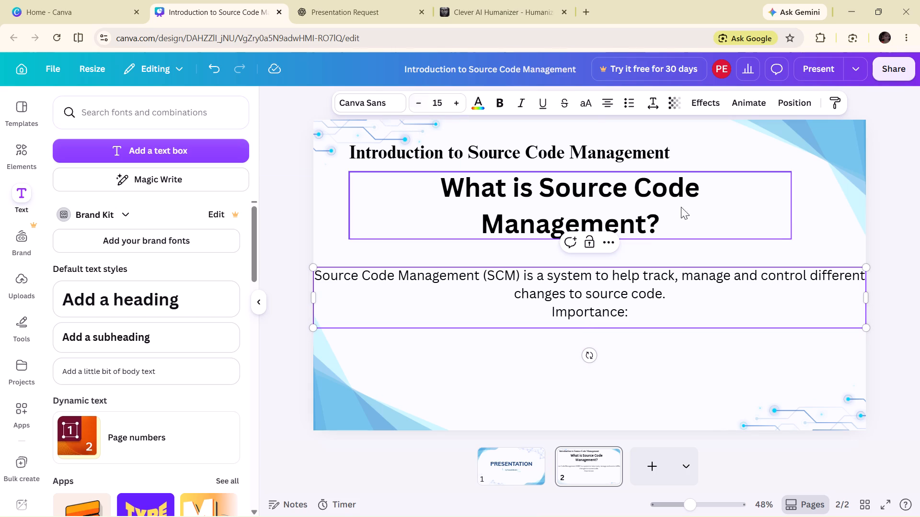
# Scale the SCM body text box down to a font size reading of 13.6.
pyautogui.click(865, 263)
pyautogui.moveTo(865, 263); pyautogui.dragTo(834, 278)
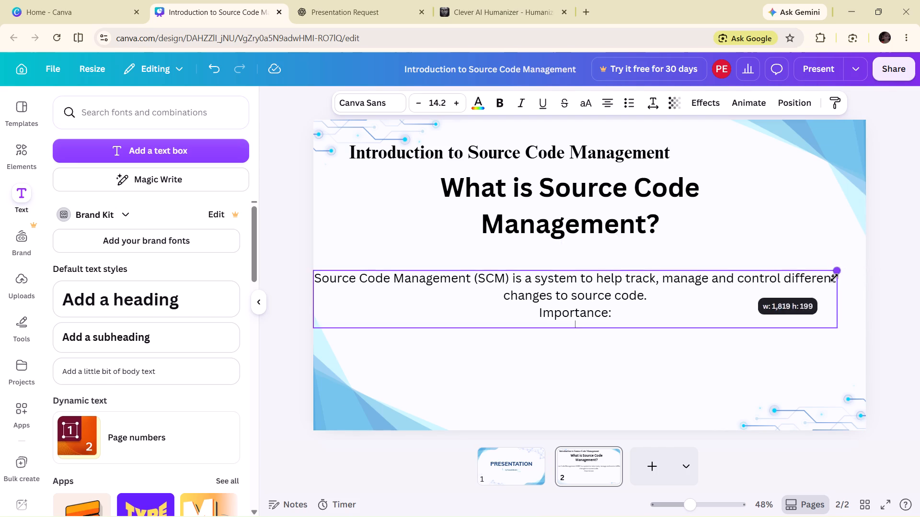
pyautogui.moveTo(834, 278); pyautogui.dragTo(815, 285)
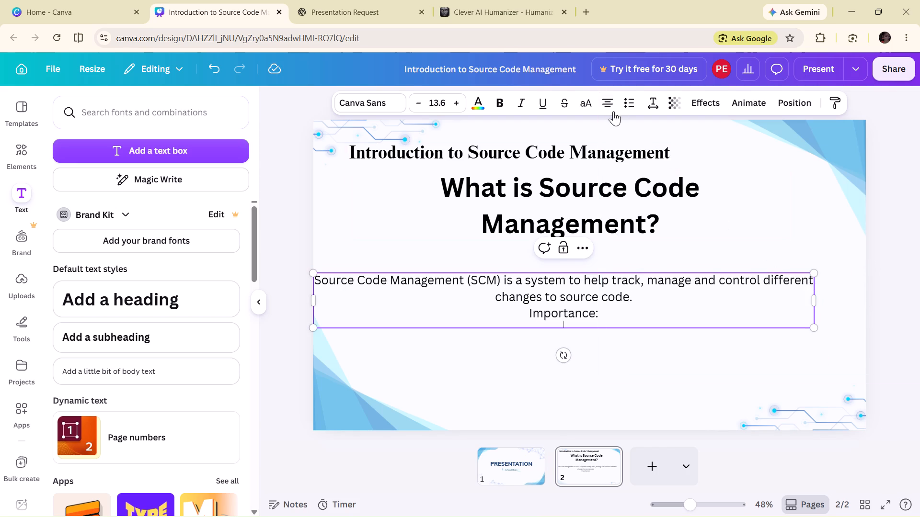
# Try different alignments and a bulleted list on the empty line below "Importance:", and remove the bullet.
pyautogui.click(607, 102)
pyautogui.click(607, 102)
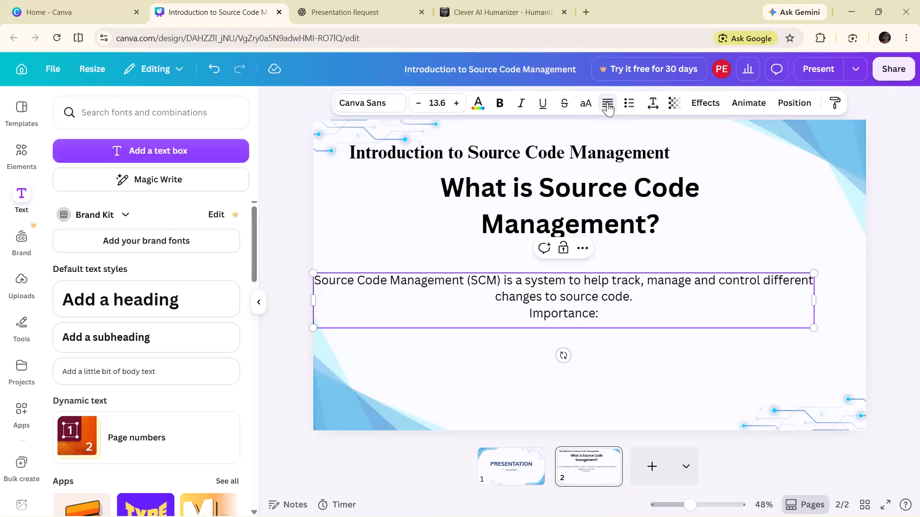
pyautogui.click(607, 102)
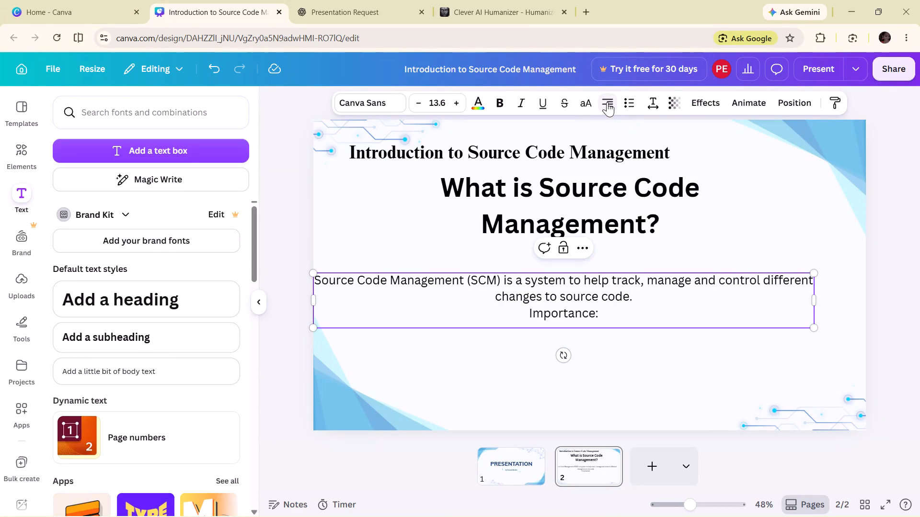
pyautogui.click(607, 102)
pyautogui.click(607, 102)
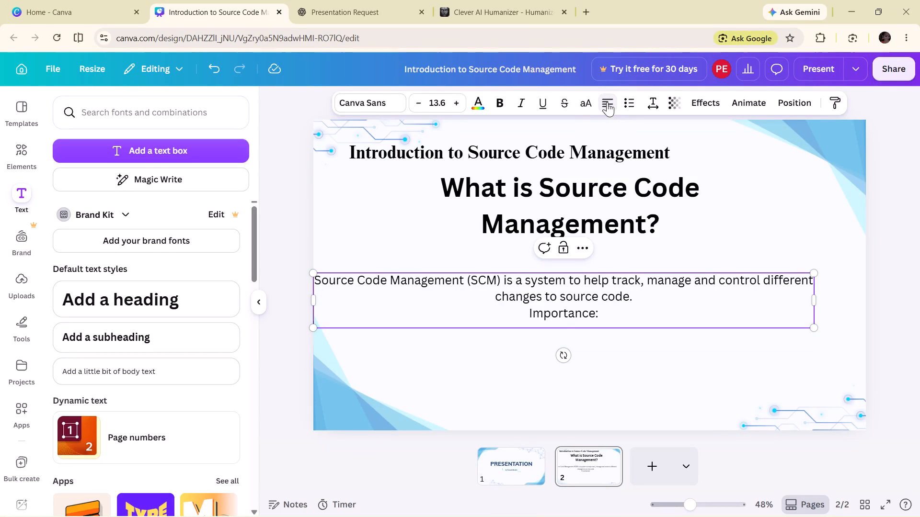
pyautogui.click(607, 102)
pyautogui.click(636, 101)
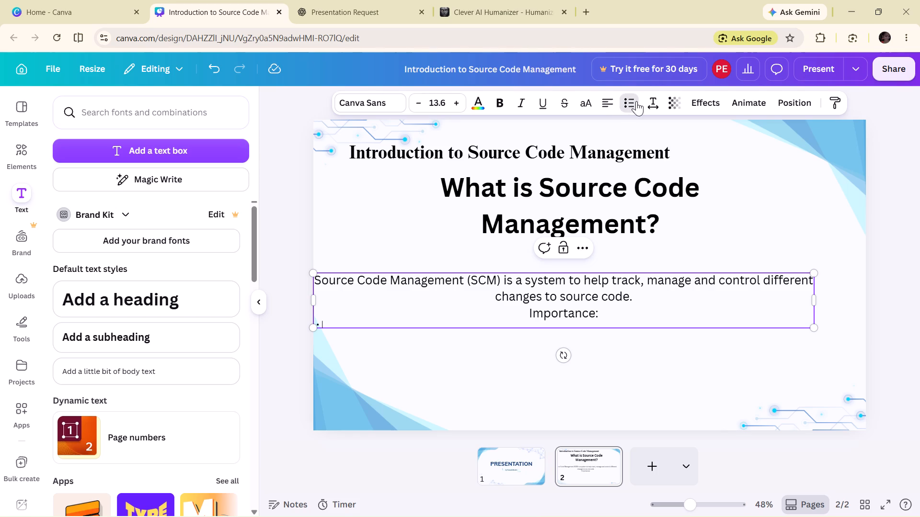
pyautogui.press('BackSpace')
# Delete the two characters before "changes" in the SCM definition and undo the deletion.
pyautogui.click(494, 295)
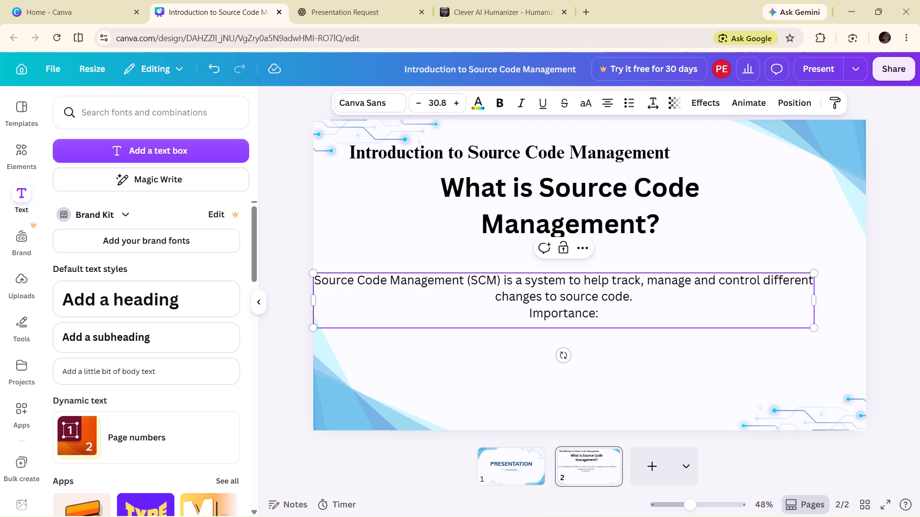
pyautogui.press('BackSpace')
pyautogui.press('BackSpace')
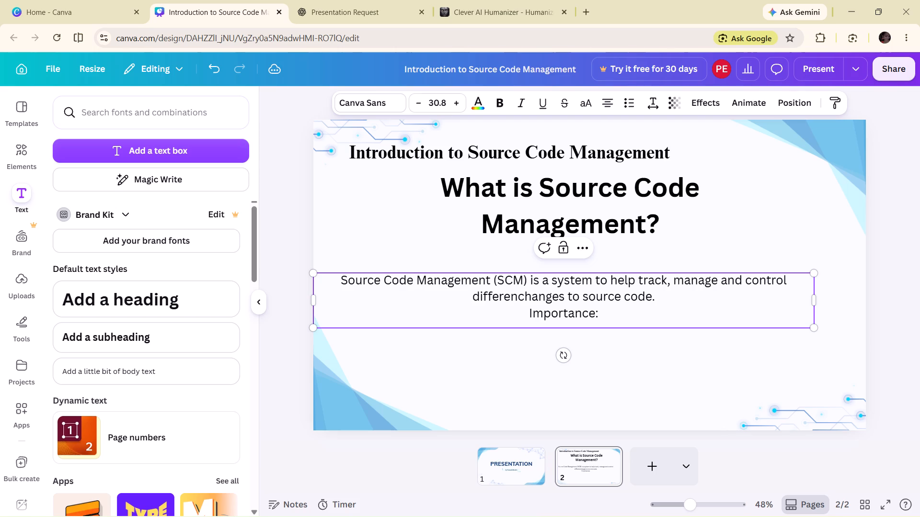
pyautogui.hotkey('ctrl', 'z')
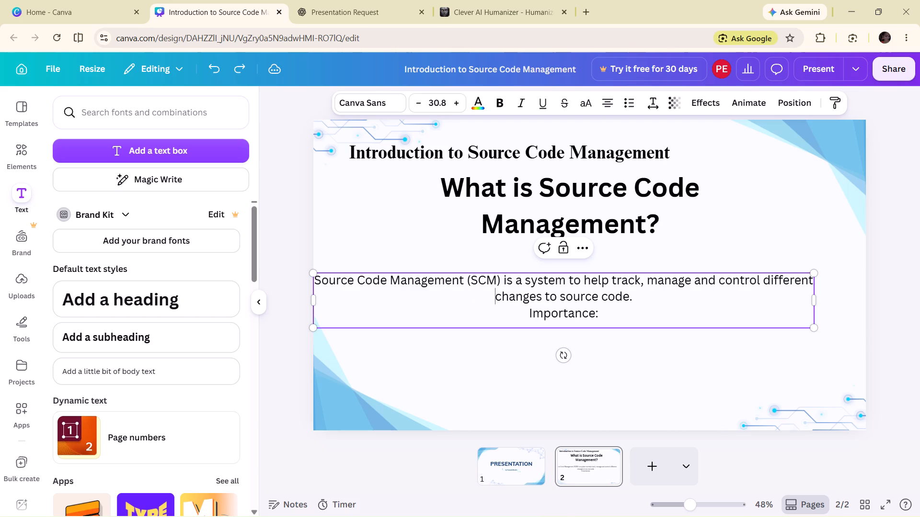
# Remove the line break after "source code." so that "Importance:" joins the end of the definition.
pyautogui.click(812, 284)
pyautogui.moveTo(637, 292); pyautogui.dragTo(698, 297)
pyautogui.press('Delete')
pyautogui.moveTo(698, 297); pyautogui.dragTo(512, 299)
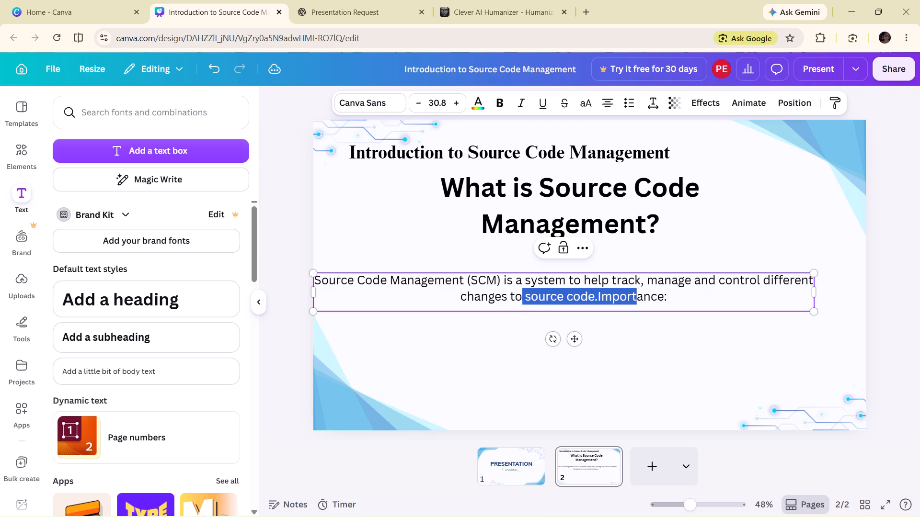
pyautogui.moveTo(512, 299); pyautogui.dragTo(503, 301)
pyautogui.click(503, 301)
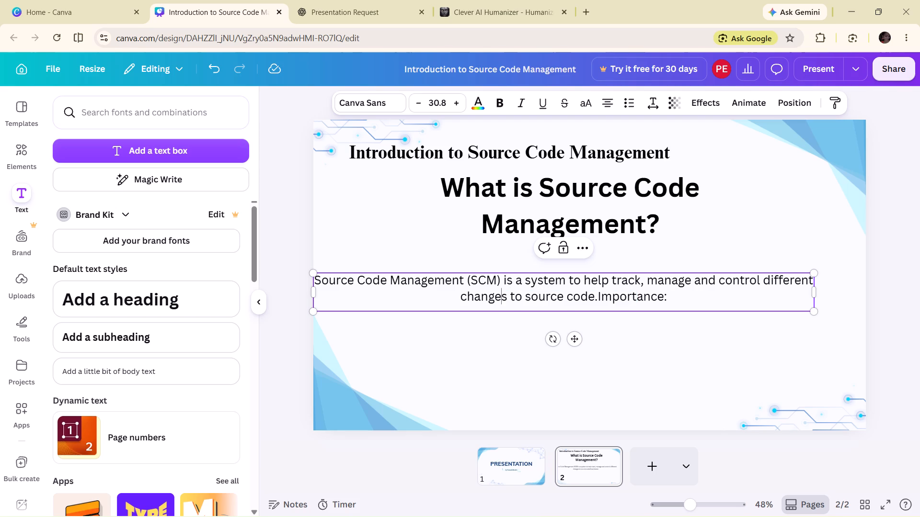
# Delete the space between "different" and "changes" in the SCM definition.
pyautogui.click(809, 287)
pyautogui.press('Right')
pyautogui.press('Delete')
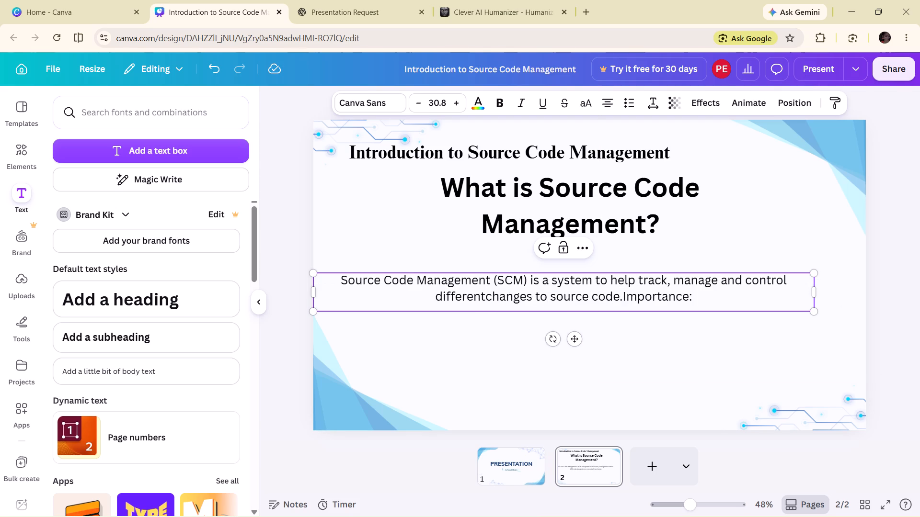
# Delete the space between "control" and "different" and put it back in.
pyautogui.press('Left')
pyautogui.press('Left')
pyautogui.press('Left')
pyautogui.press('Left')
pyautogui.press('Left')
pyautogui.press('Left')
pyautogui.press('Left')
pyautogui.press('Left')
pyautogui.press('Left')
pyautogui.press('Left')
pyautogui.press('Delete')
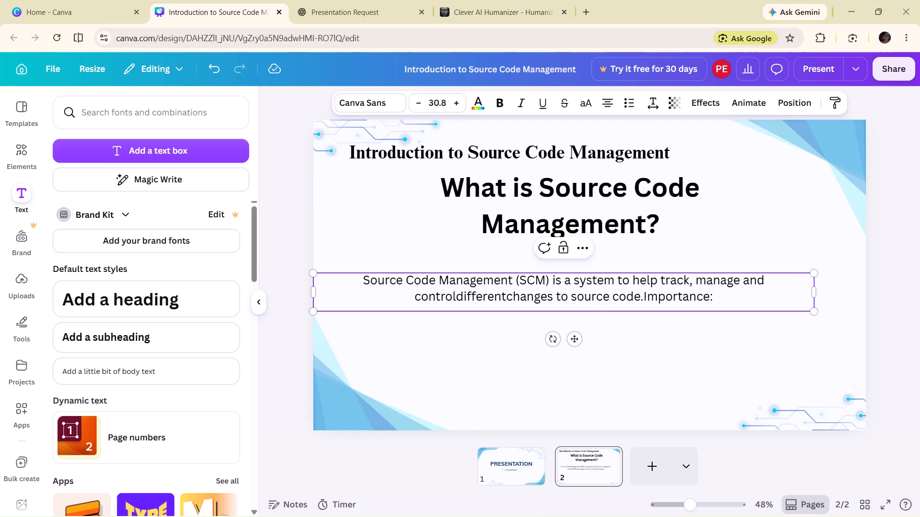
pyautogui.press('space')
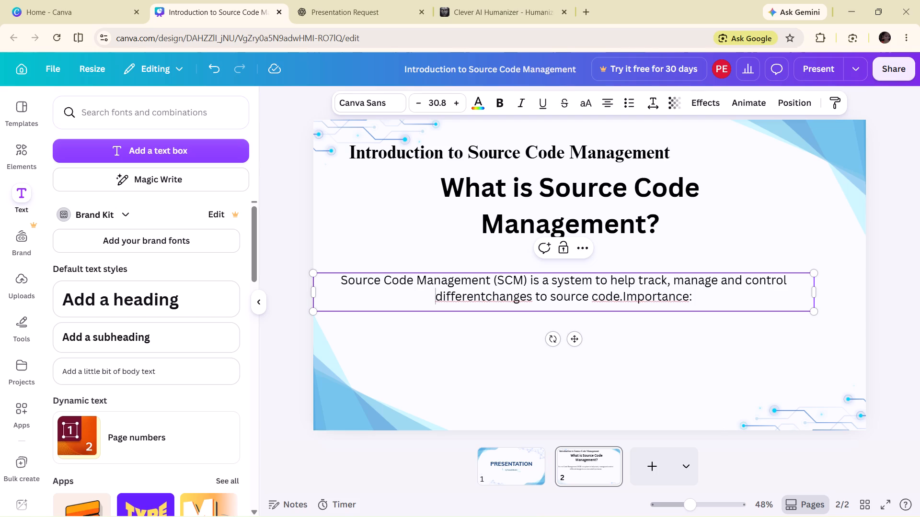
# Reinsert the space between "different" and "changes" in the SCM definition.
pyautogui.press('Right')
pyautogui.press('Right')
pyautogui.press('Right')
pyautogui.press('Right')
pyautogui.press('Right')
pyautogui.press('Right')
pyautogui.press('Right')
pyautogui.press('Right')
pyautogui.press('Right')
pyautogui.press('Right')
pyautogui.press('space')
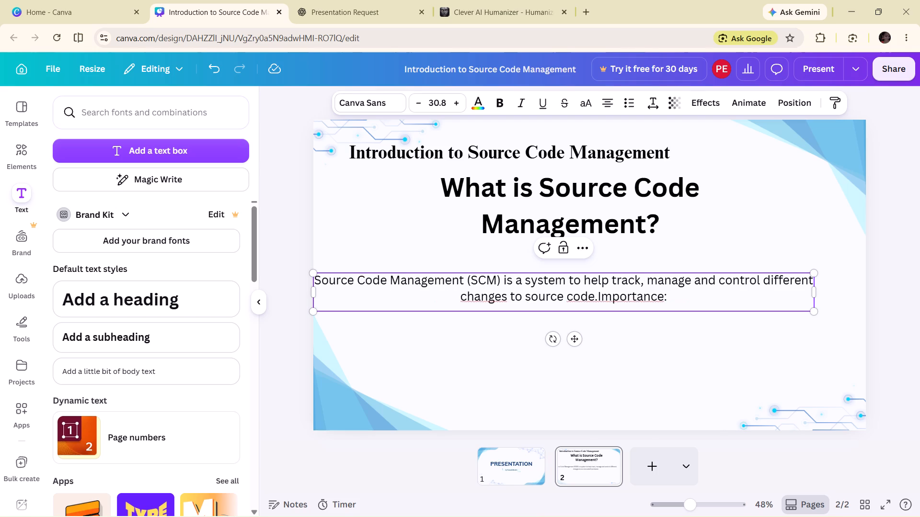
# Scale the SCM body text box down from its upper-left corner and reduce the definition's font size to 24.7.
pyautogui.moveTo(312, 275); pyautogui.dragTo(340, 282)
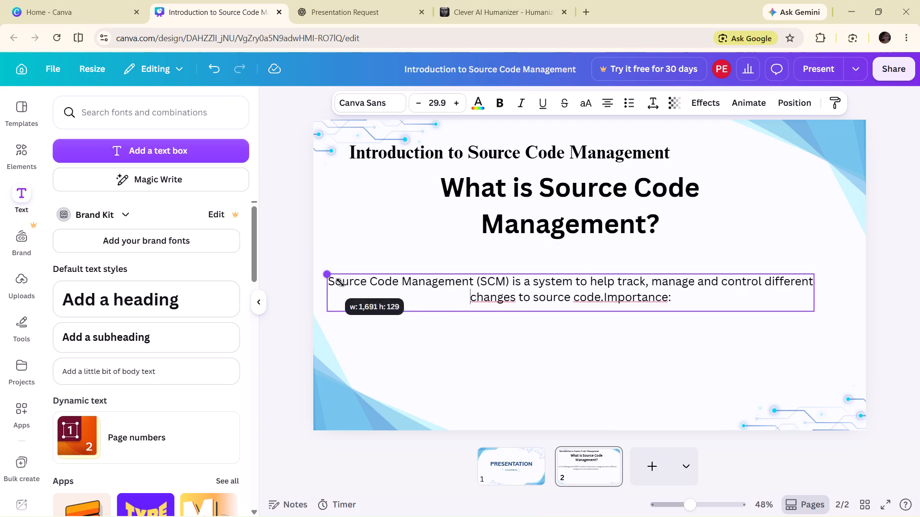
pyautogui.moveTo(340, 282); pyautogui.dragTo(378, 290)
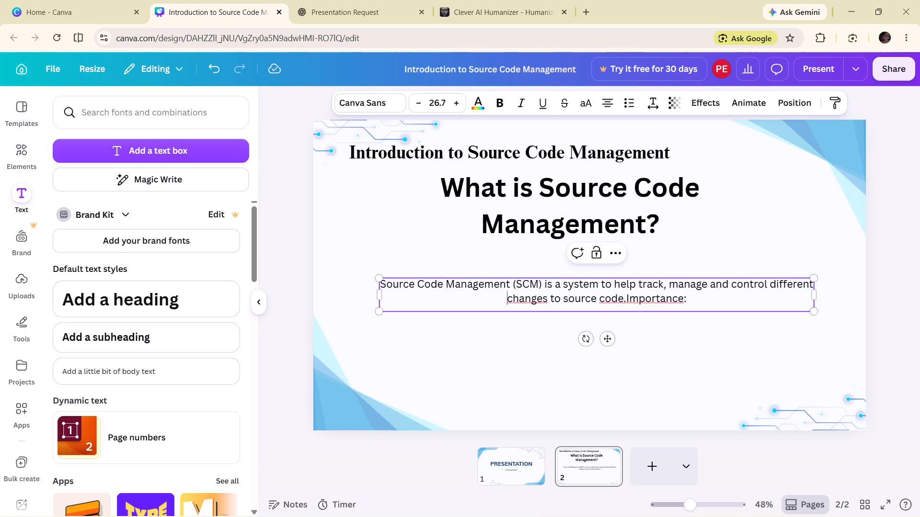
pyautogui.click(417, 103)
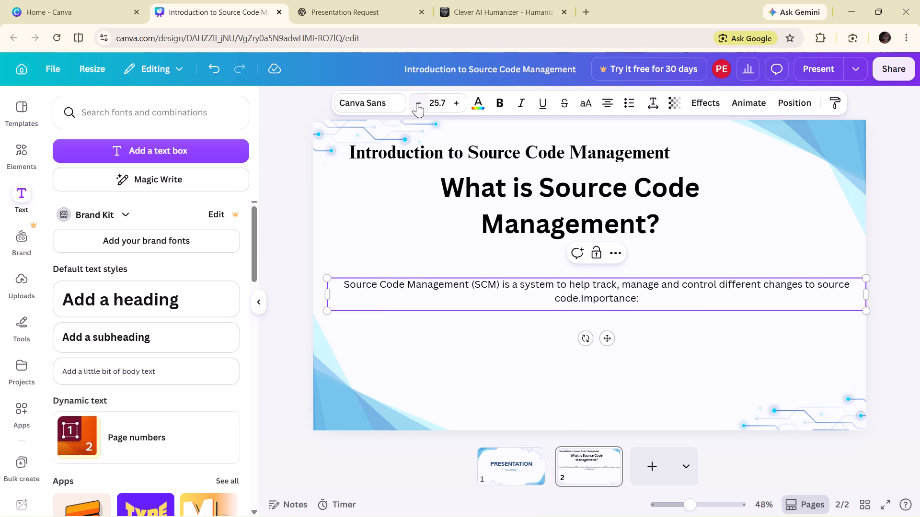
pyautogui.click(417, 103)
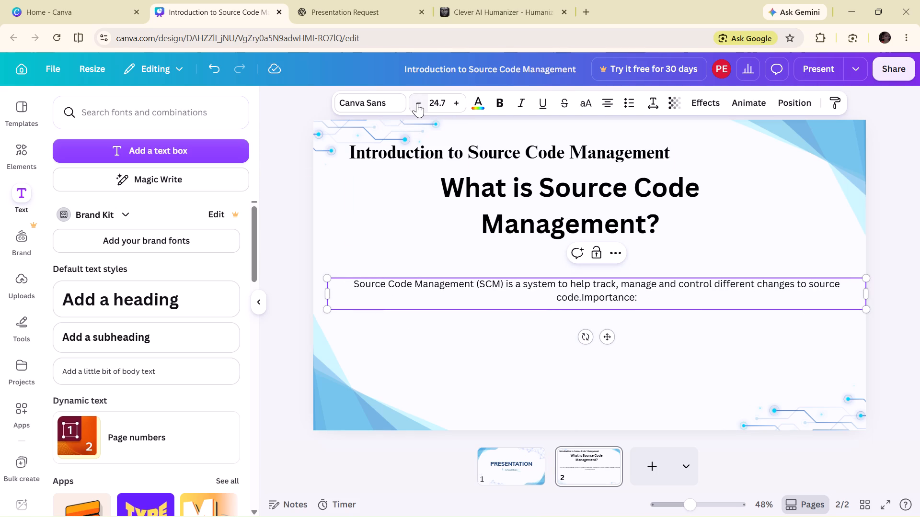
# Justify the SCM definition paragraph on page 2.
pyautogui.click(606, 101)
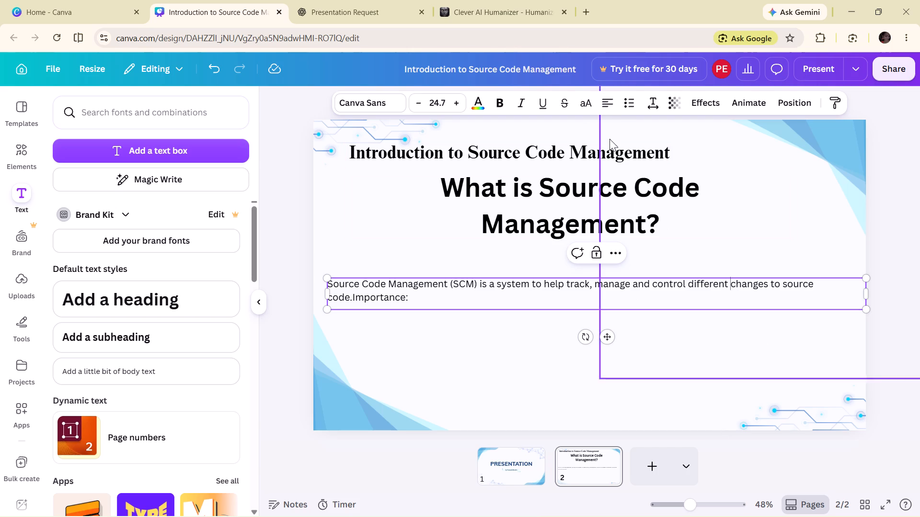
pyautogui.click(605, 109)
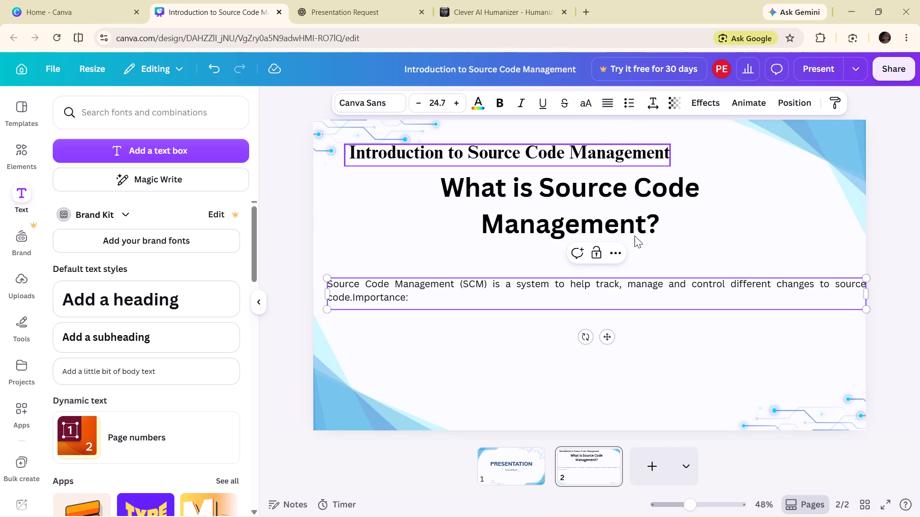
# Scale the SCM body text box down to a font size of 20.8 and deselect it.
pyautogui.moveTo(867, 280); pyautogui.dragTo(838, 280)
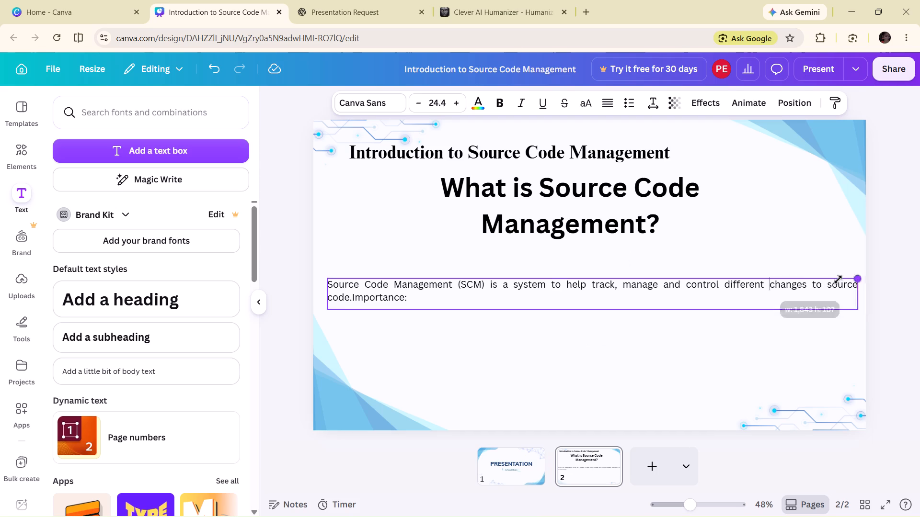
pyautogui.moveTo(838, 280); pyautogui.dragTo(780, 271)
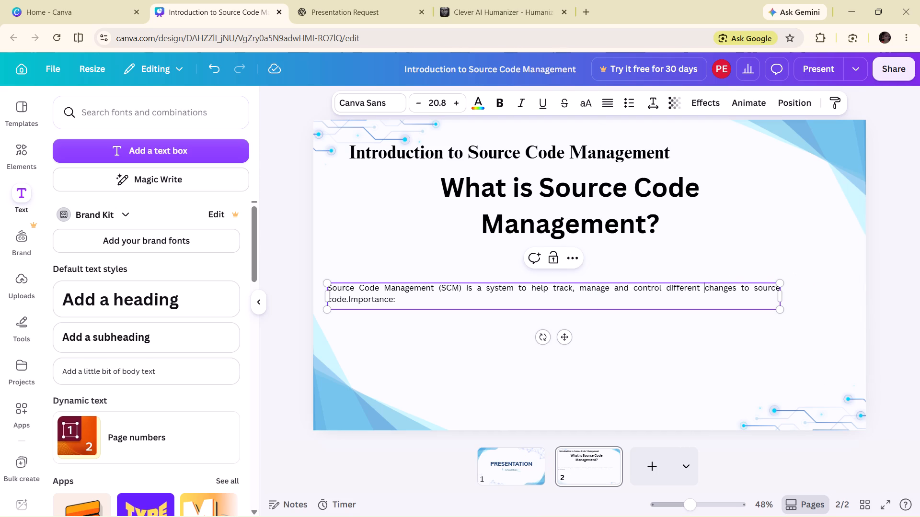
pyautogui.click(682, 301)
pyautogui.click(686, 339)
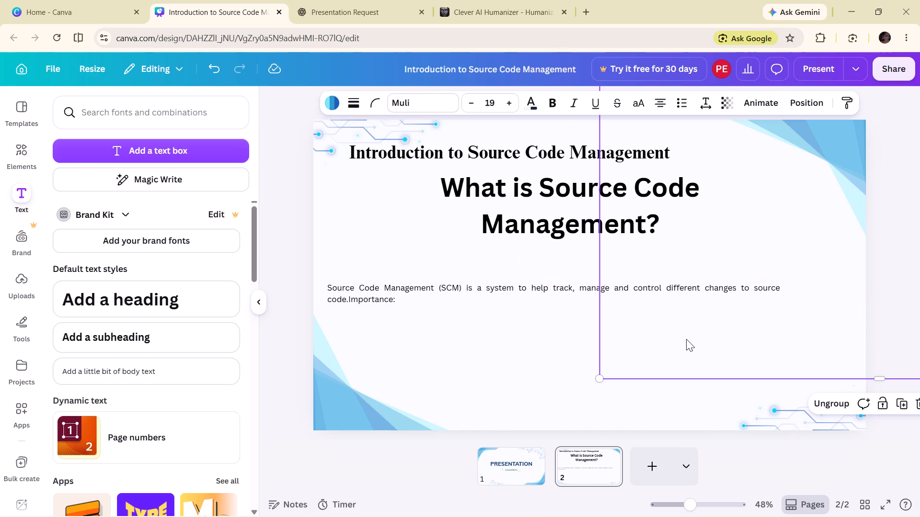
# Move the SCM body text box up close beneath the "What is Source Code Management?" heading and enlarge it to font size 23.7.
pyautogui.moveTo(521, 298); pyautogui.dragTo(523, 284)
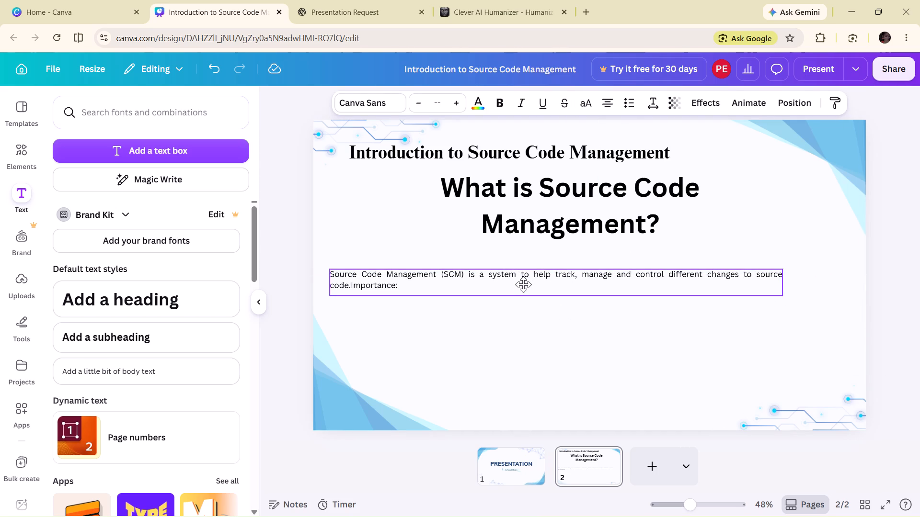
pyautogui.moveTo(523, 284); pyautogui.dragTo(523, 283)
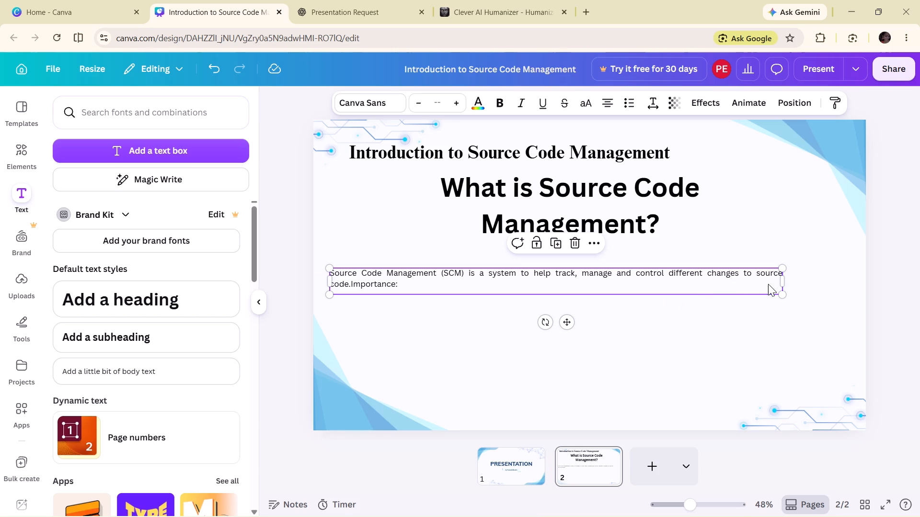
pyautogui.moveTo(782, 296); pyautogui.dragTo(830, 316)
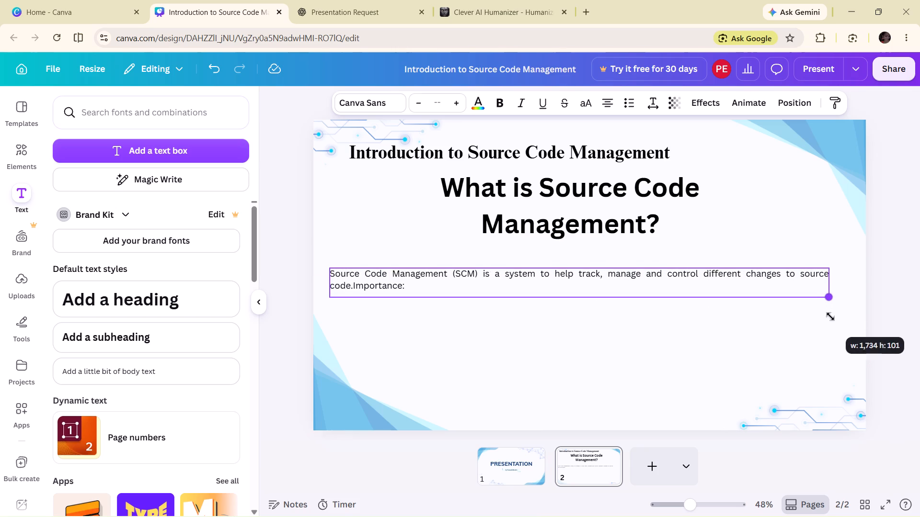
pyautogui.moveTo(830, 316); pyautogui.dragTo(843, 321)
pyautogui.moveTo(687, 291); pyautogui.dragTo(676, 291)
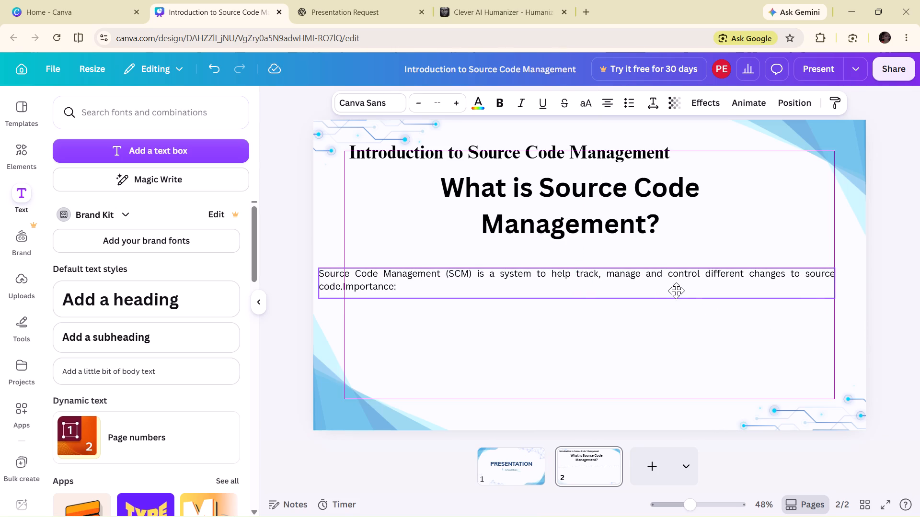
pyautogui.moveTo(676, 291); pyautogui.dragTo(681, 292)
pyautogui.moveTo(681, 292); pyautogui.dragTo(681, 288)
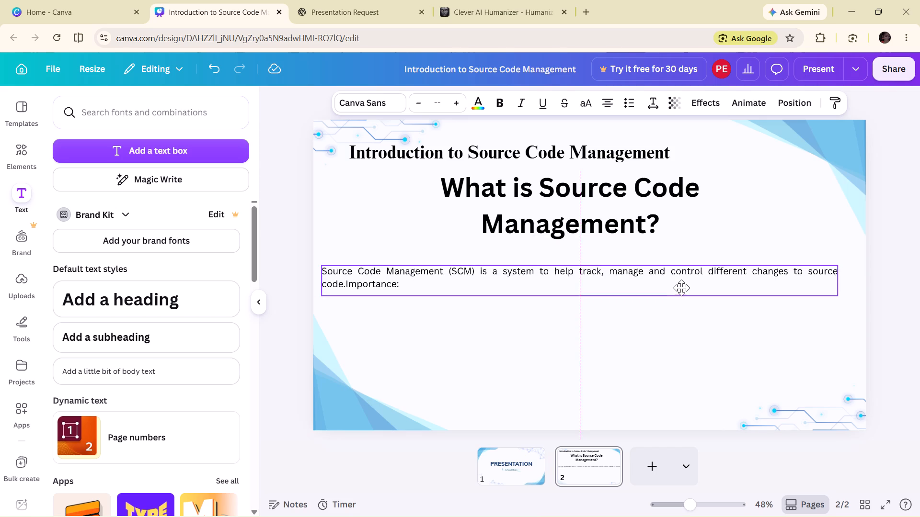
pyautogui.moveTo(681, 288); pyautogui.dragTo(681, 287)
pyautogui.click(681, 287)
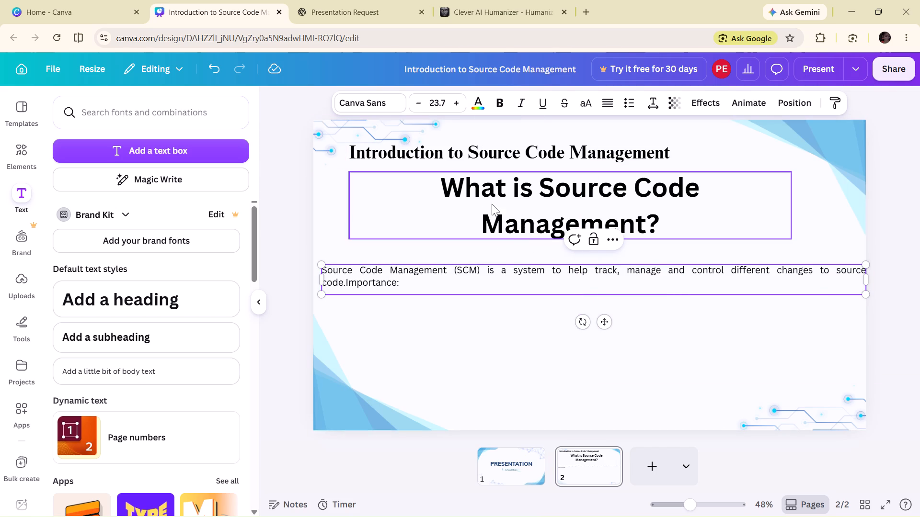
# Change the "What is Source Code Management?" heading's font to Times New Roman MT and move it down between the title and the definition.
pyautogui.click(471, 193)
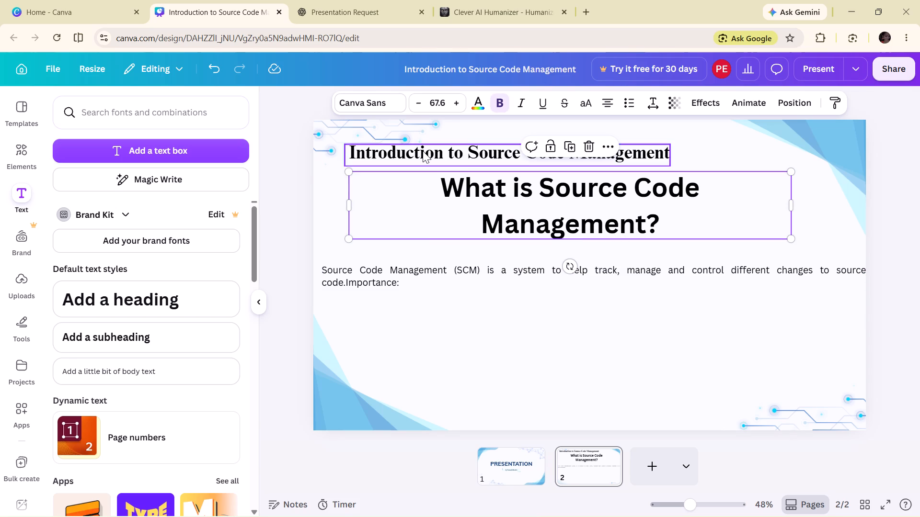
pyautogui.click(373, 96)
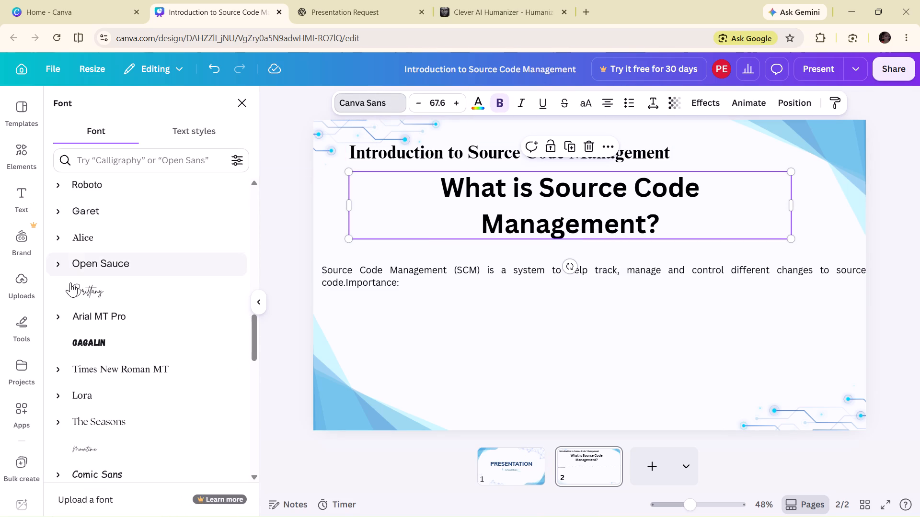
pyautogui.click(76, 381)
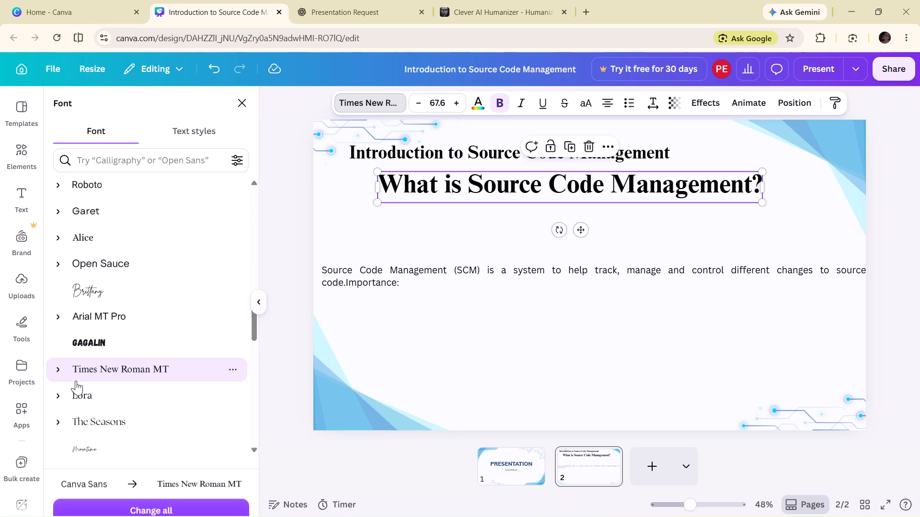
pyautogui.moveTo(504, 179); pyautogui.dragTo(502, 193)
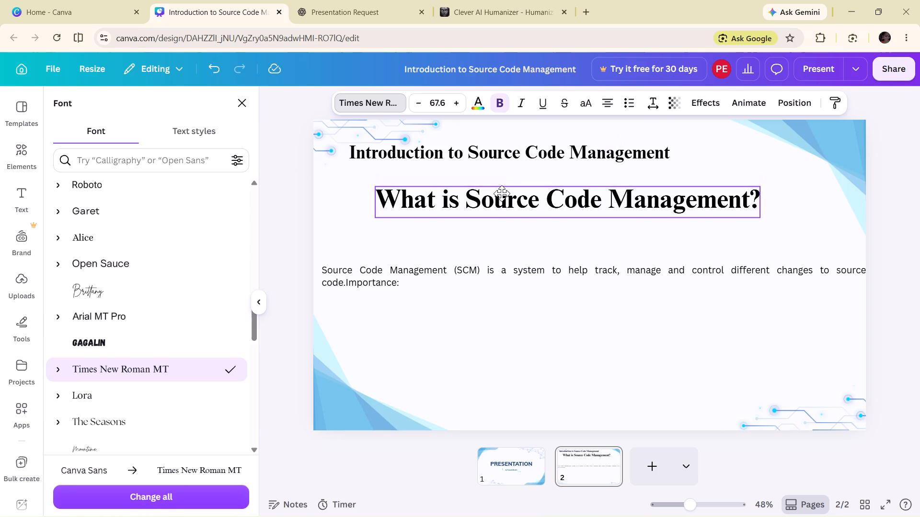
pyautogui.moveTo(502, 193); pyautogui.dragTo(502, 193)
pyautogui.moveTo(502, 193); pyautogui.dragTo(483, 199)
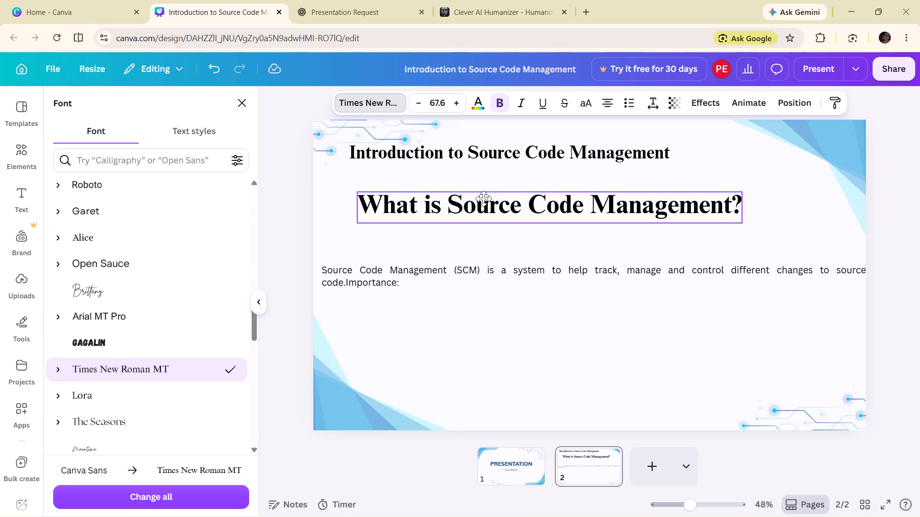
pyautogui.moveTo(483, 199); pyautogui.dragTo(485, 200)
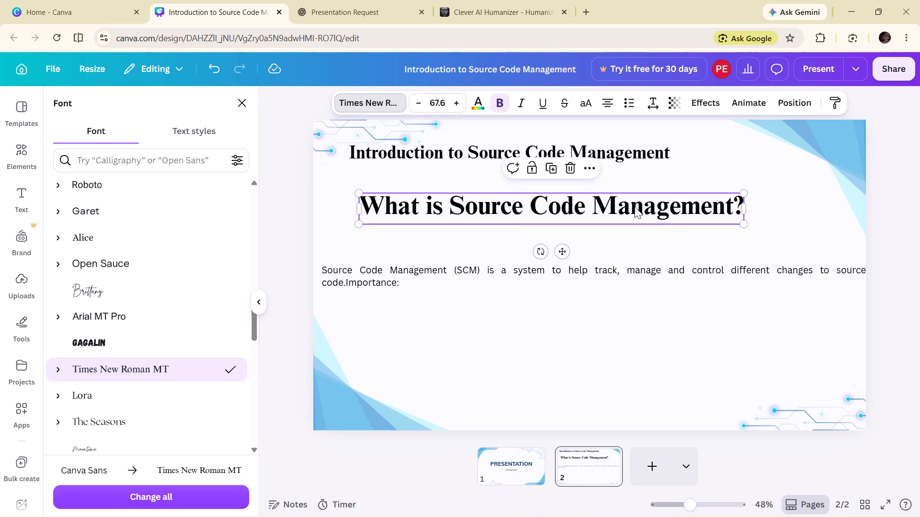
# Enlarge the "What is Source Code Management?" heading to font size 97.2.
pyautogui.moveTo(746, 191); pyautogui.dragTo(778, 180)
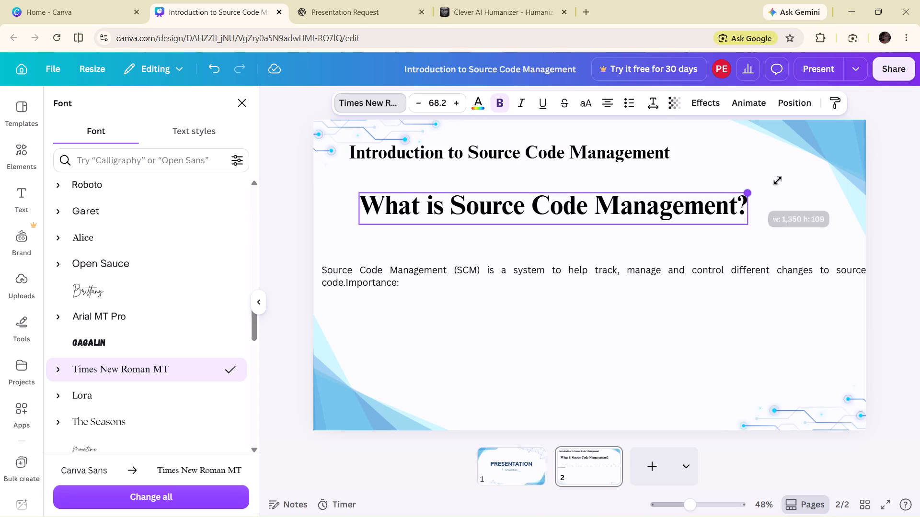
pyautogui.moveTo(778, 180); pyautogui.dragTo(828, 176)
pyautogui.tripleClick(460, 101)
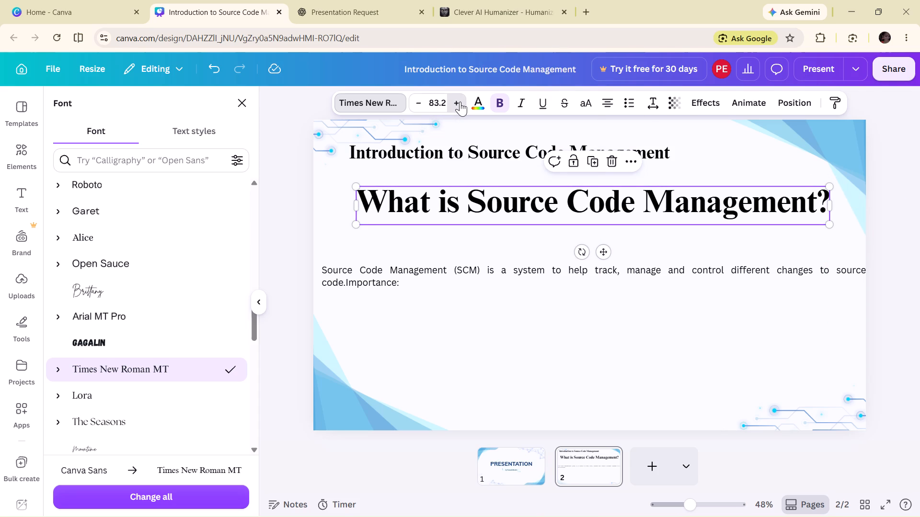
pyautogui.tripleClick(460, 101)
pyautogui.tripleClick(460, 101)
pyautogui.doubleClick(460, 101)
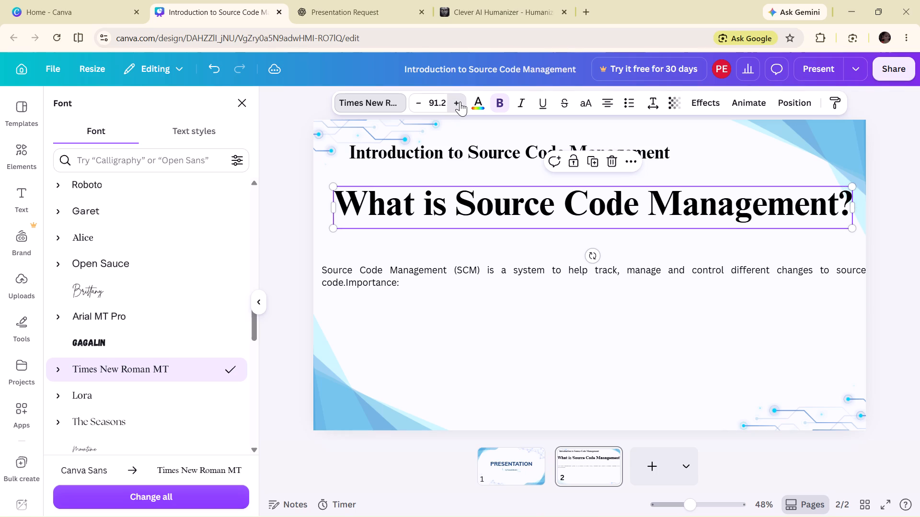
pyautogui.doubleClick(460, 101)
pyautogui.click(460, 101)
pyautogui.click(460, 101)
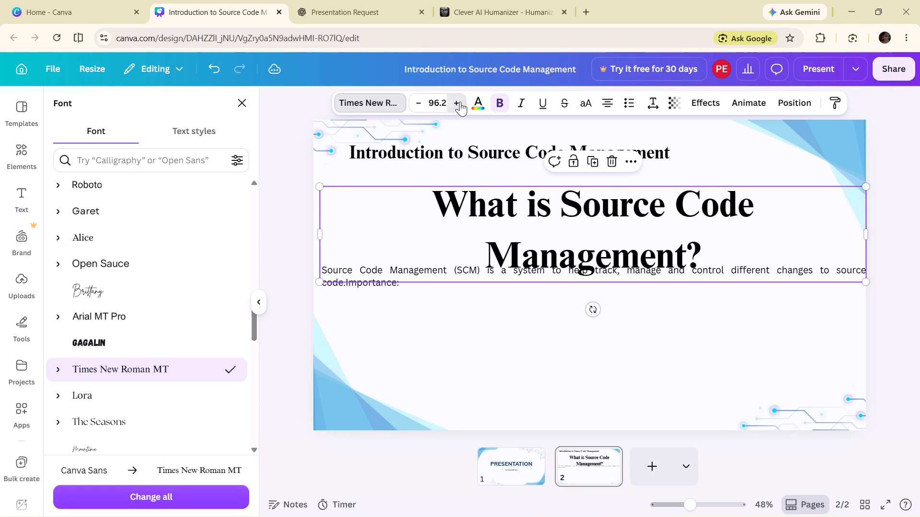
# Scale the "What is Source Code Management?" heading to font size 75.6 and place it directly beneath the page title.
pyautogui.moveTo(497, 209); pyautogui.dragTo(501, 191)
pyautogui.click(501, 191)
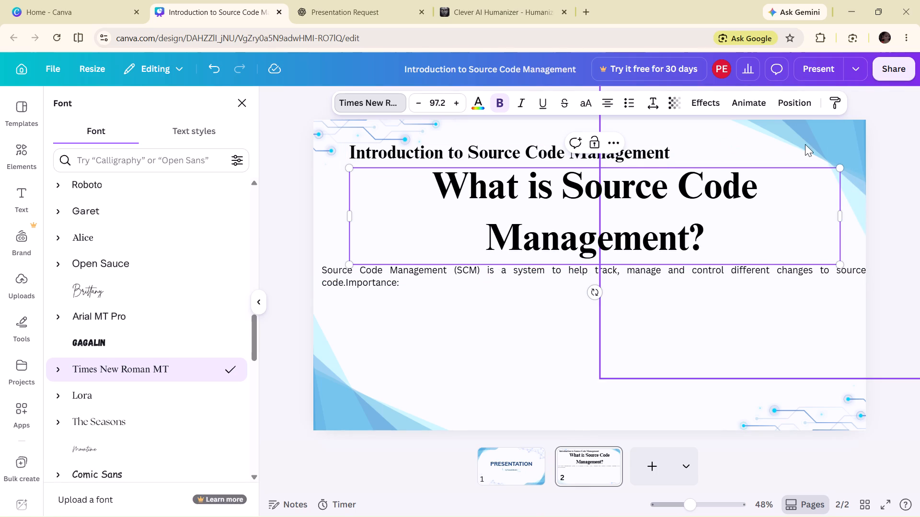
pyautogui.moveTo(840, 166); pyautogui.dragTo(786, 188)
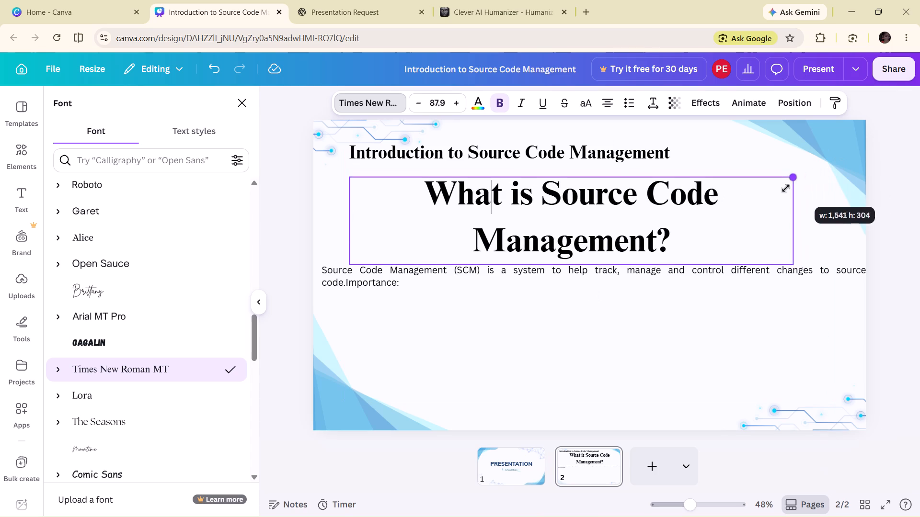
pyautogui.moveTo(786, 188); pyautogui.dragTo(735, 205)
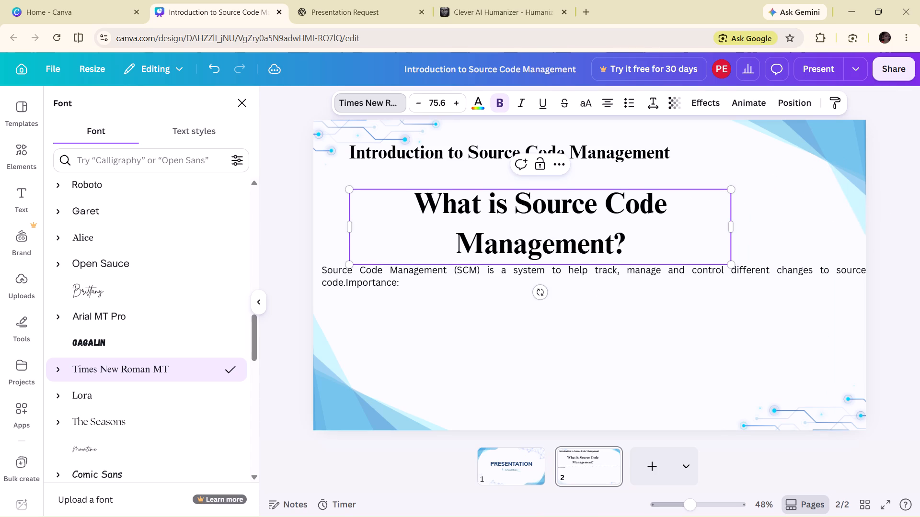
pyautogui.click(692, 232)
pyautogui.click(755, 223)
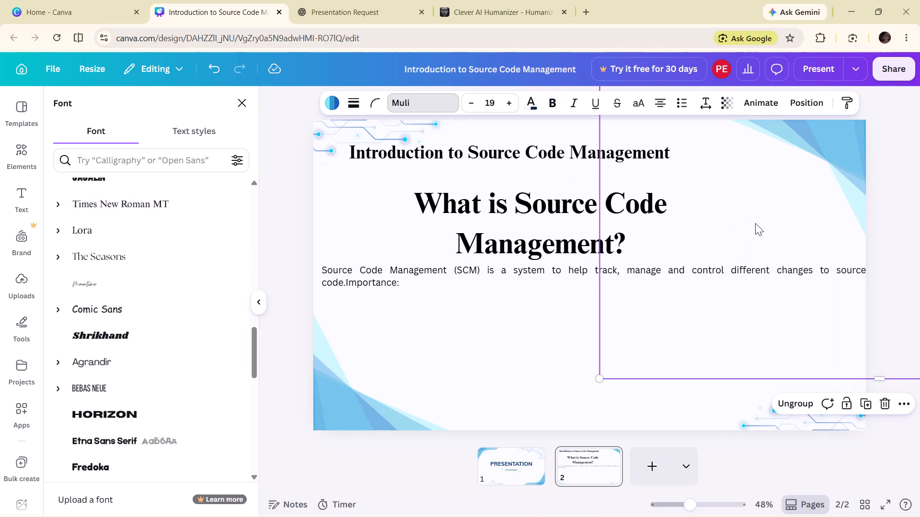
pyautogui.moveTo(559, 231); pyautogui.dragTo(569, 209)
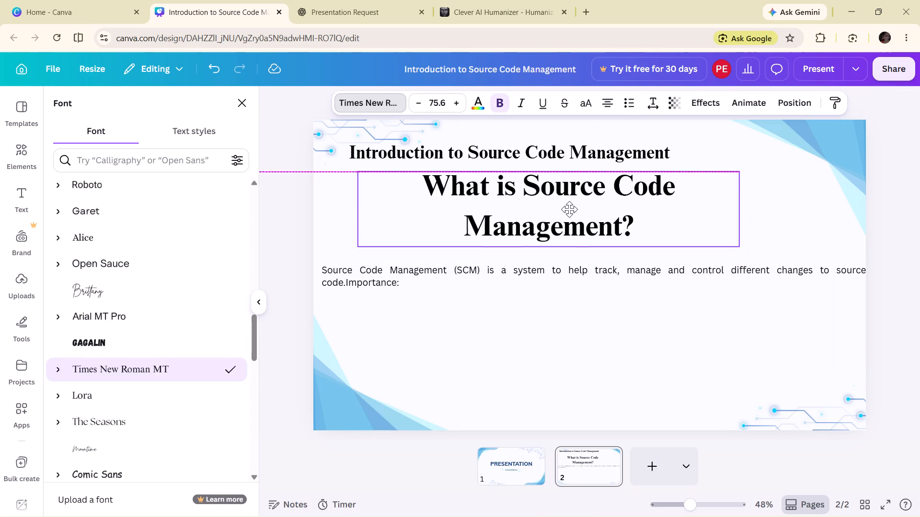
pyautogui.moveTo(569, 209); pyautogui.dragTo(576, 214)
# Change the SCM body text's font to Times New Roman MT.
pyautogui.click(514, 271)
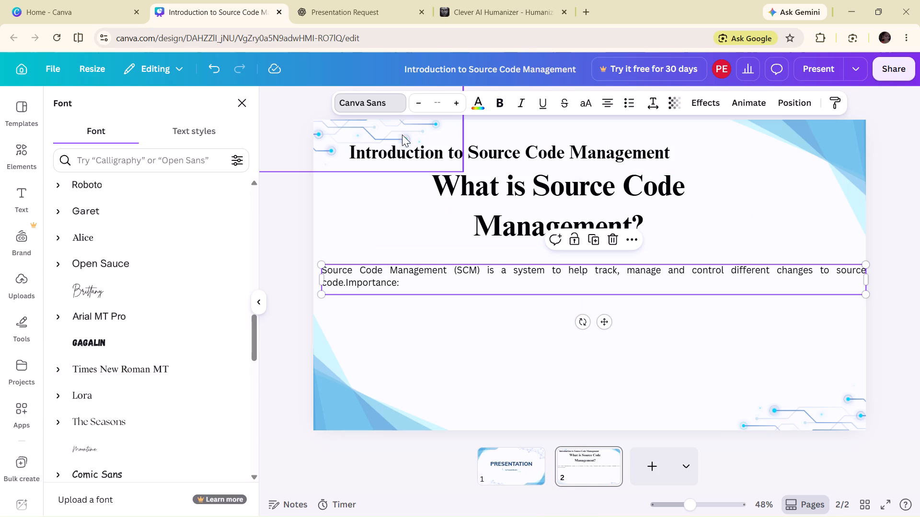
pyautogui.click(379, 101)
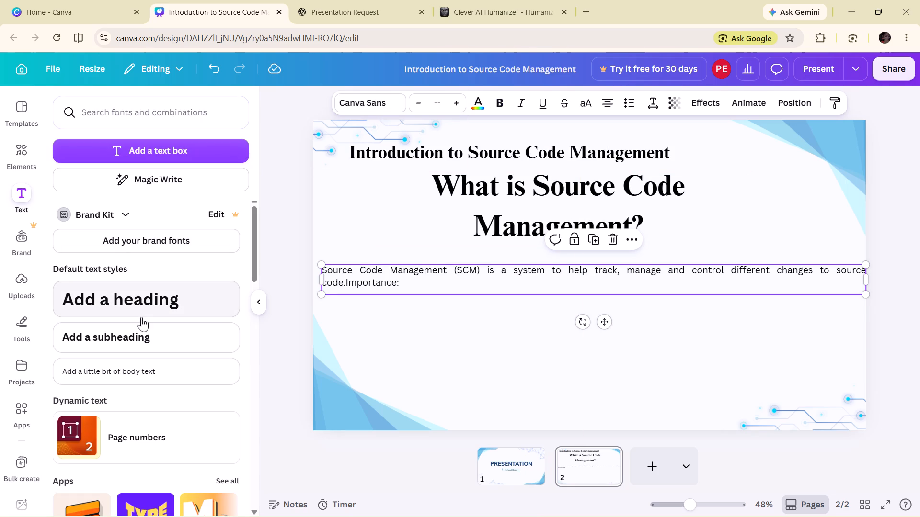
pyautogui.click(379, 103)
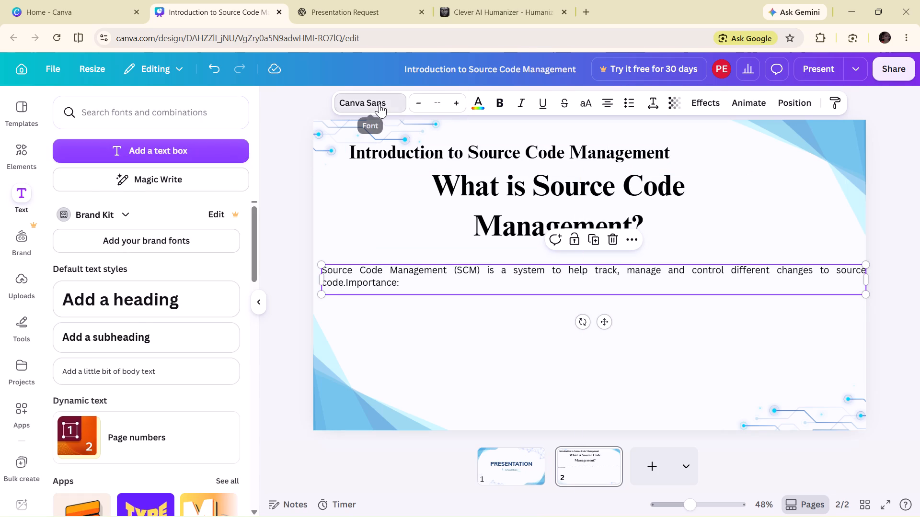
pyautogui.click(163, 364)
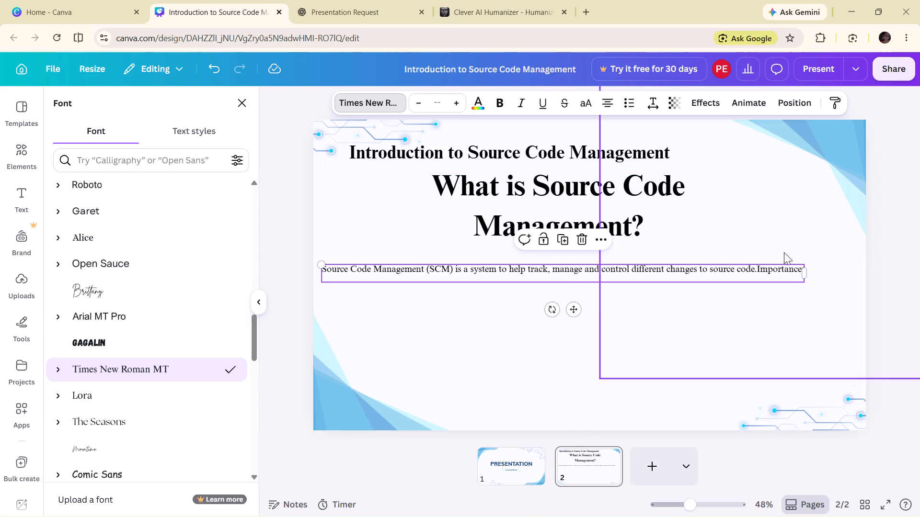
# Narrow the SCM body text box so the definition wraps onto two lines, breaking after "different".
pyautogui.click(800, 274)
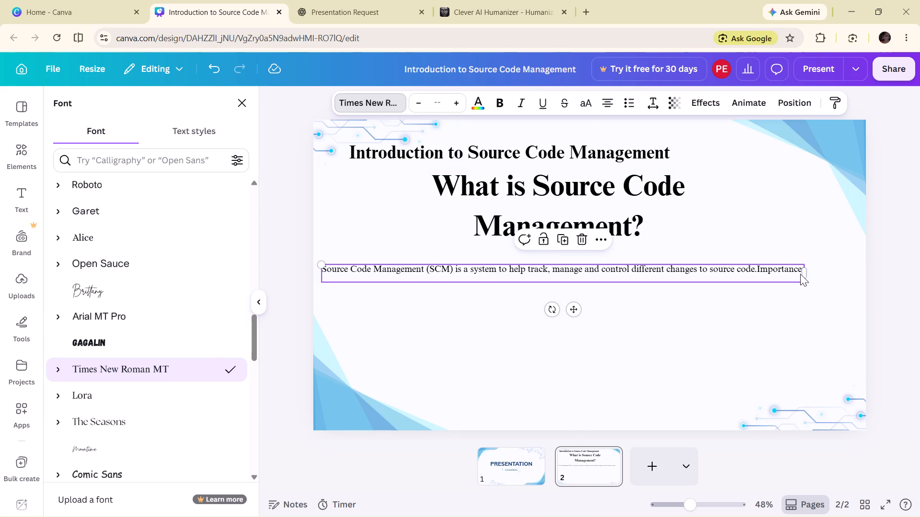
pyautogui.click(803, 274)
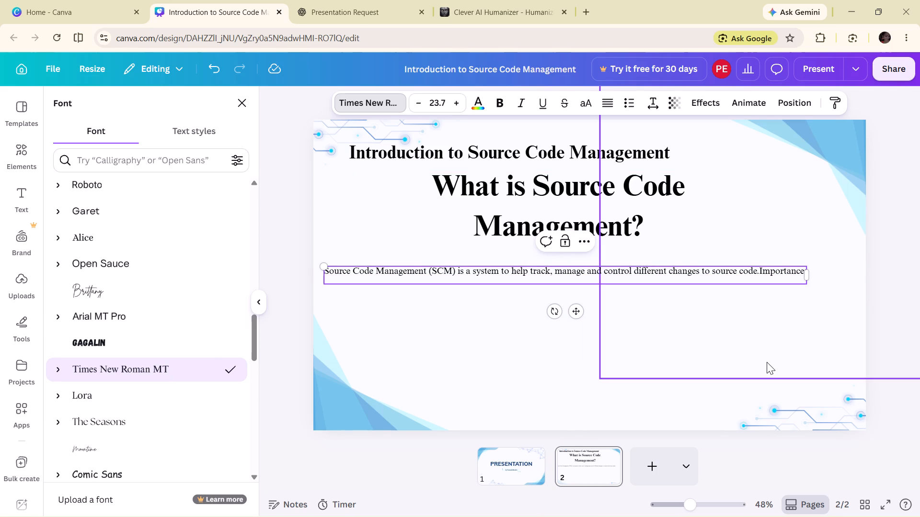
pyautogui.click(766, 363)
pyautogui.click(797, 278)
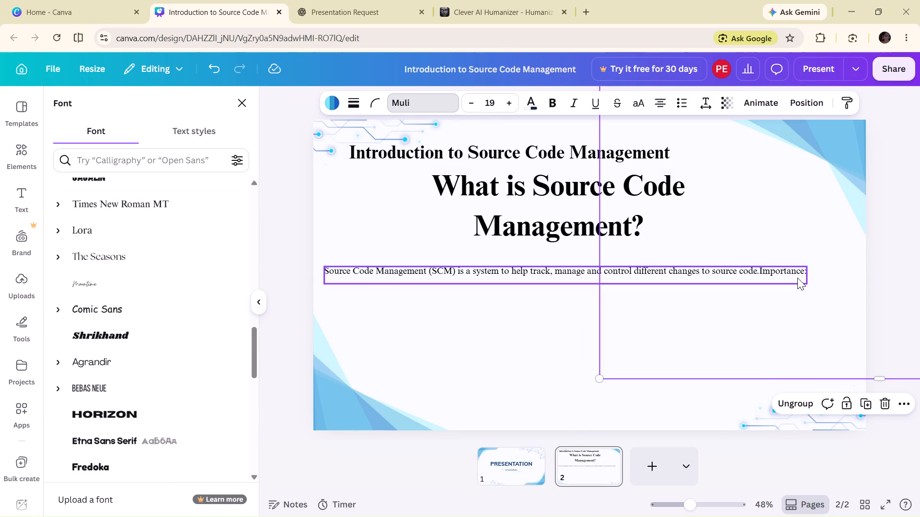
pyautogui.moveTo(806, 273); pyautogui.dragTo(825, 270)
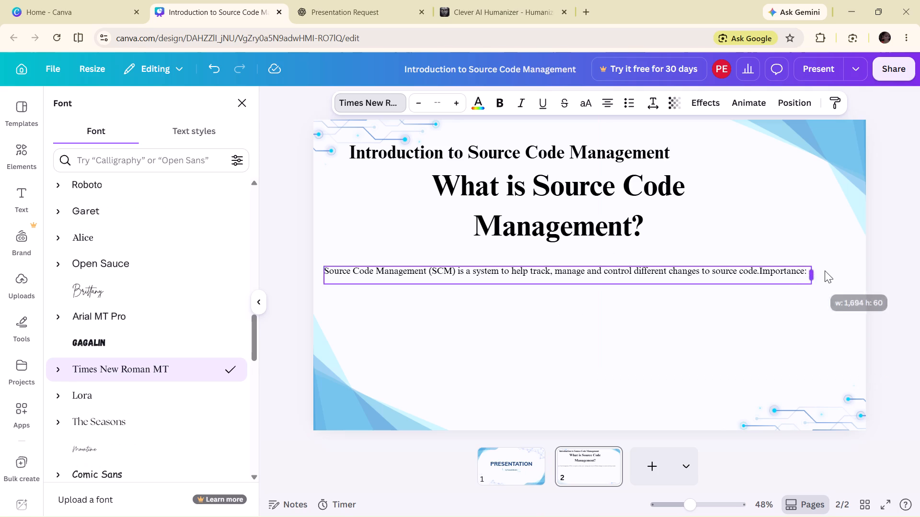
pyautogui.moveTo(825, 270); pyautogui.dragTo(802, 272)
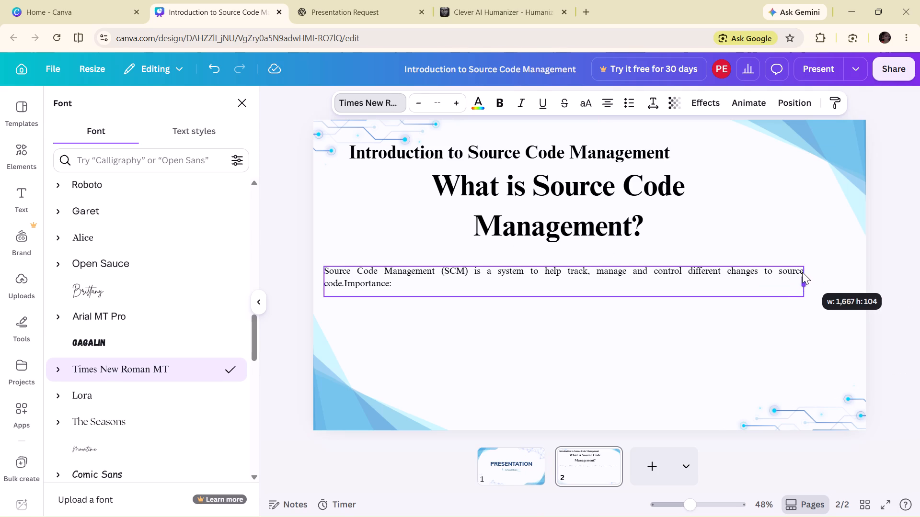
pyautogui.moveTo(802, 272); pyautogui.dragTo(689, 287)
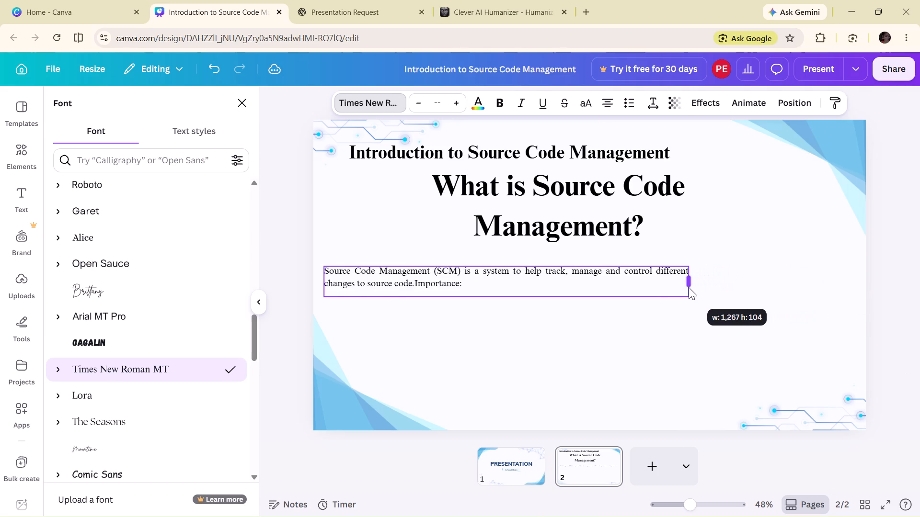
pyautogui.moveTo(689, 287); pyautogui.dragTo(677, 289)
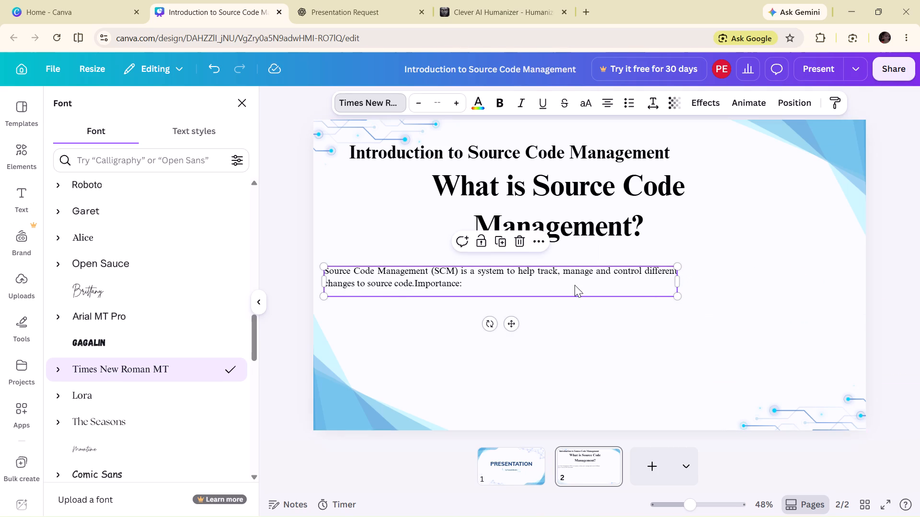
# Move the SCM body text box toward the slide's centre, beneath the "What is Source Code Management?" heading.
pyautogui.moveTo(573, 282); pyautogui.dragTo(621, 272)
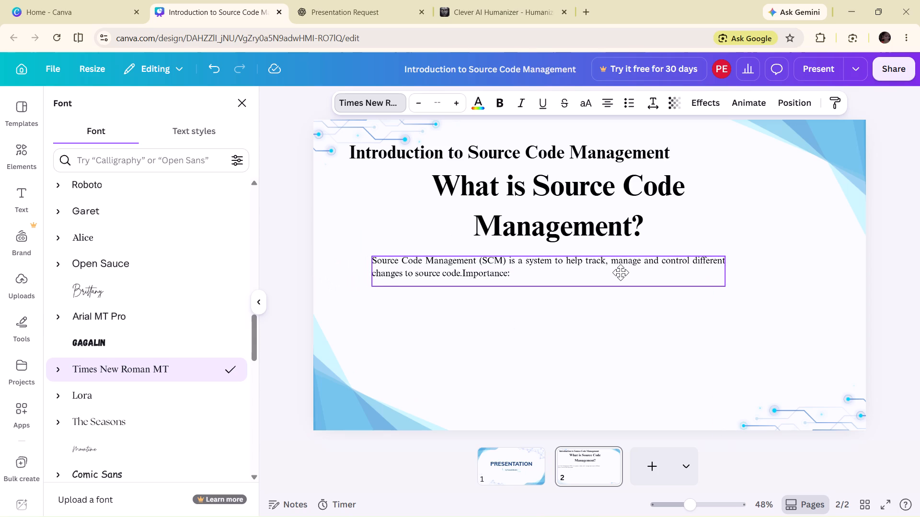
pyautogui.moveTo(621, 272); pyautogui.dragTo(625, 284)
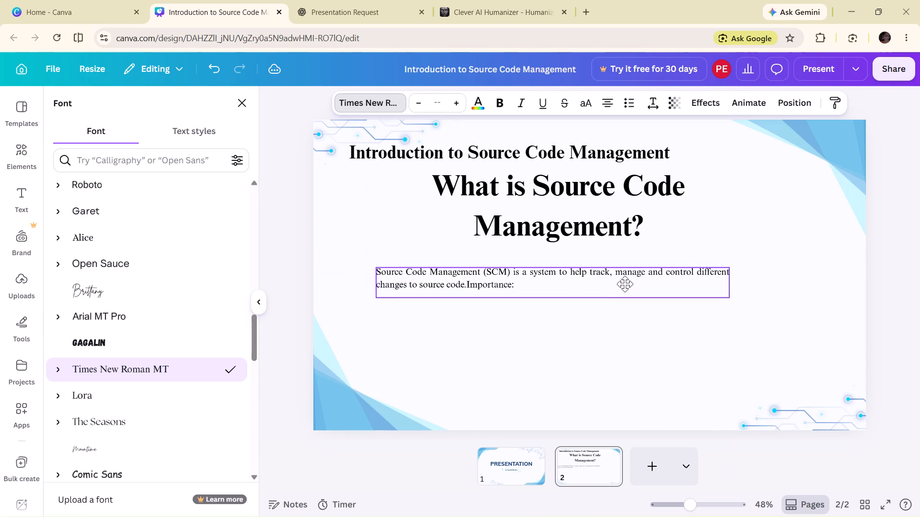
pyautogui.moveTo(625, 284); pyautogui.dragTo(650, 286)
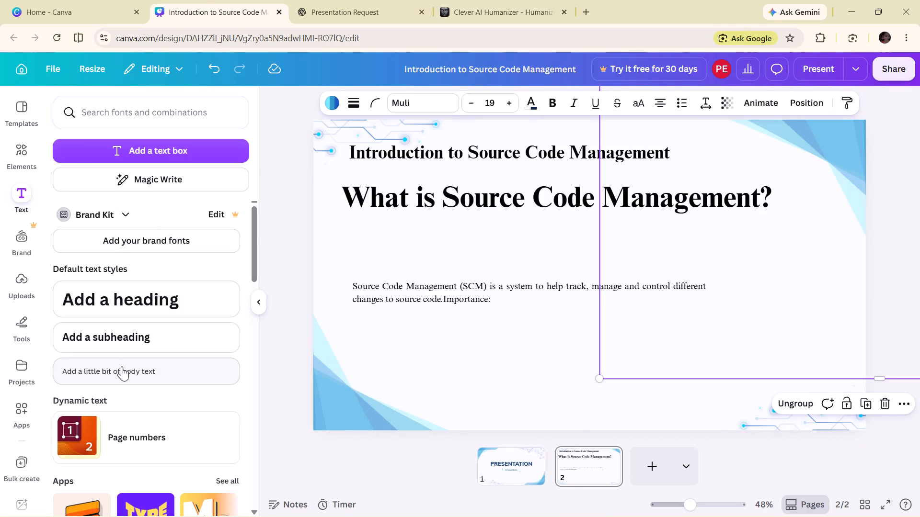
pyautogui.click(382, 291)
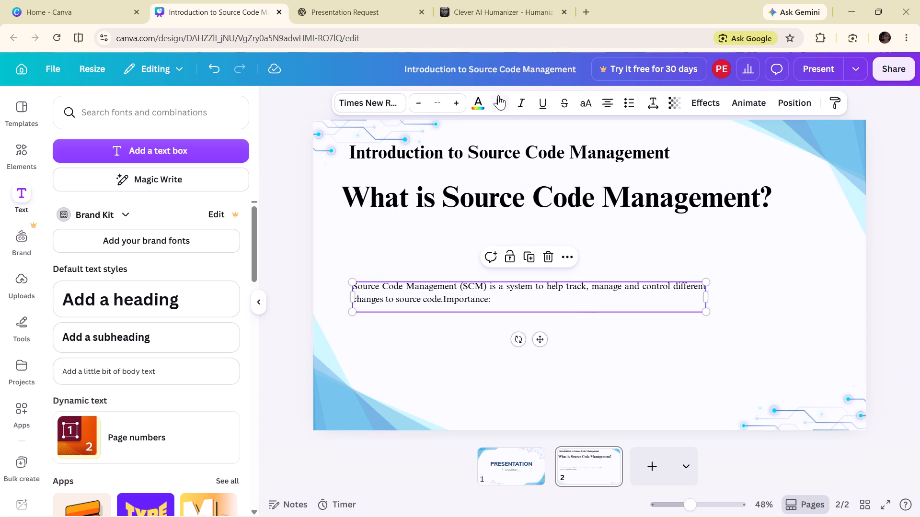
pyautogui.click(196, 343)
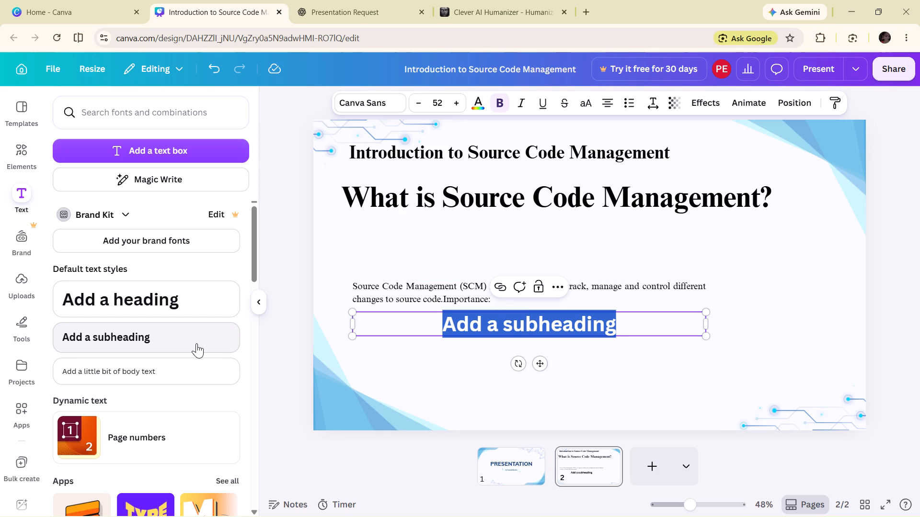
pyautogui.press('super+v')
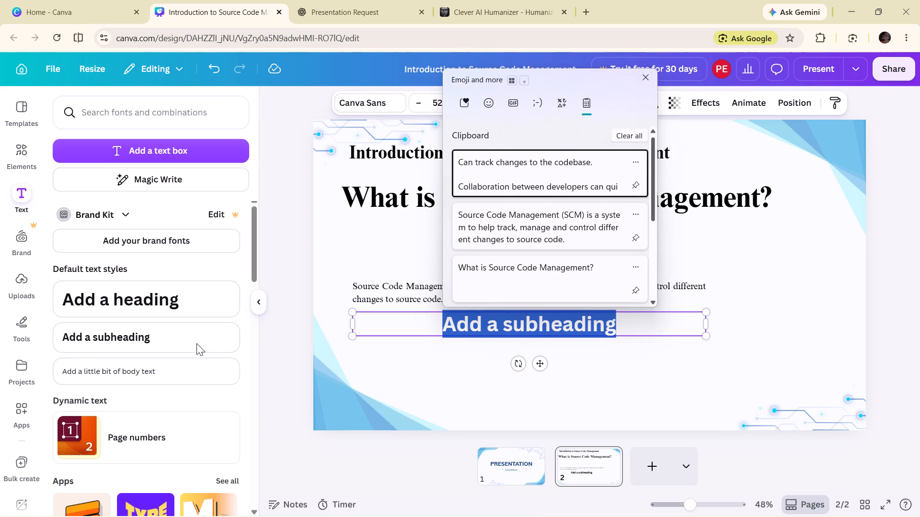
pyautogui.click(494, 228)
pyautogui.hotkey('ctrl', 'v')
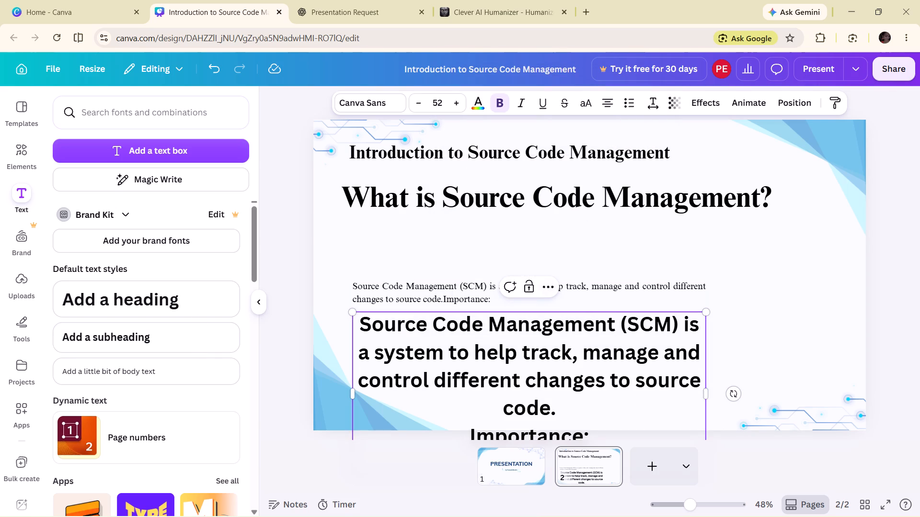
# Delete the old small SCM text box and move the new bold one up beneath the "What is Source Code Management?" heading.
pyautogui.click(460, 296)
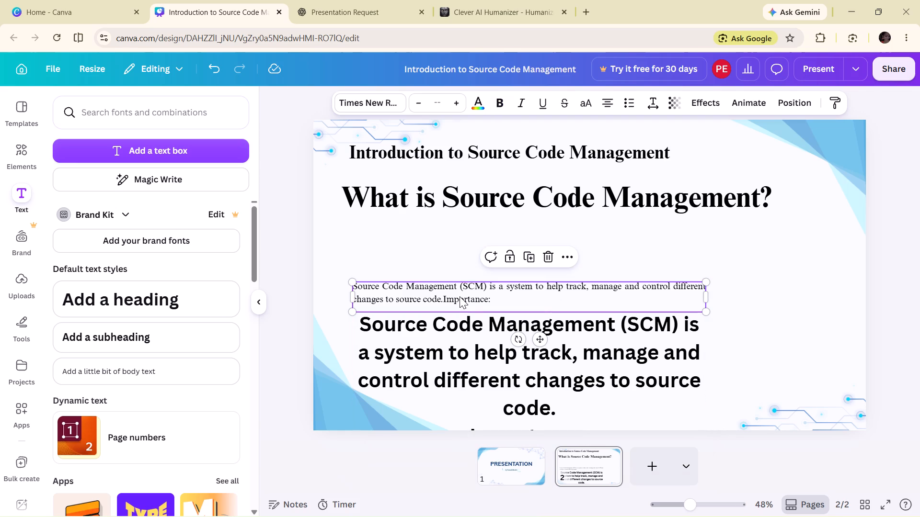
pyautogui.press('Delete')
pyautogui.moveTo(470, 338); pyautogui.dragTo(454, 256)
# Set the new SCM definition text's font to Times New Roman MT.
pyautogui.click(377, 106)
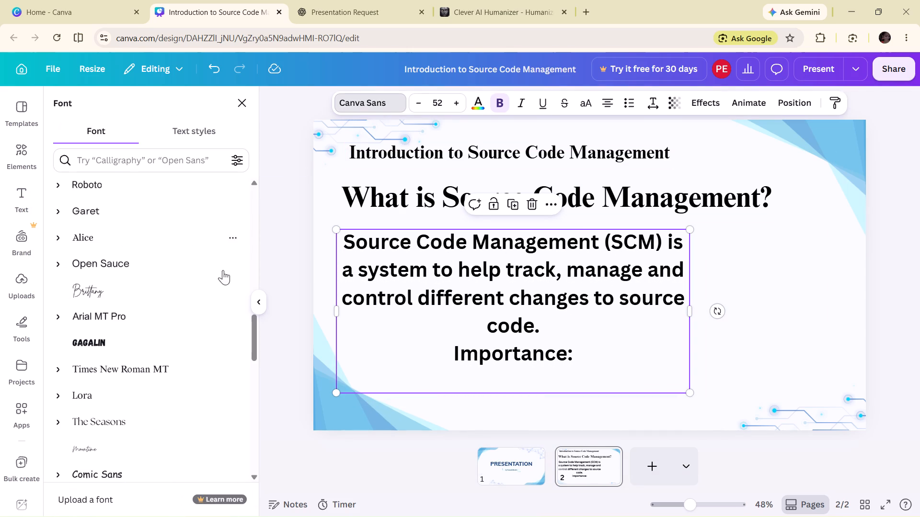
pyautogui.click(189, 364)
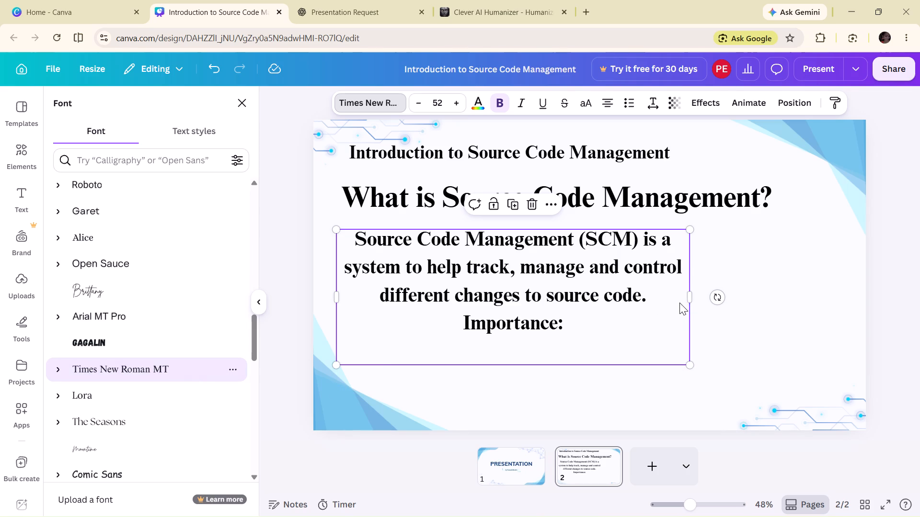
# Widen the SCM definition text box so the definition wraps onto two lines, and shift it slightly left on the slide.
pyautogui.moveTo(690, 298); pyautogui.dragTo(817, 250)
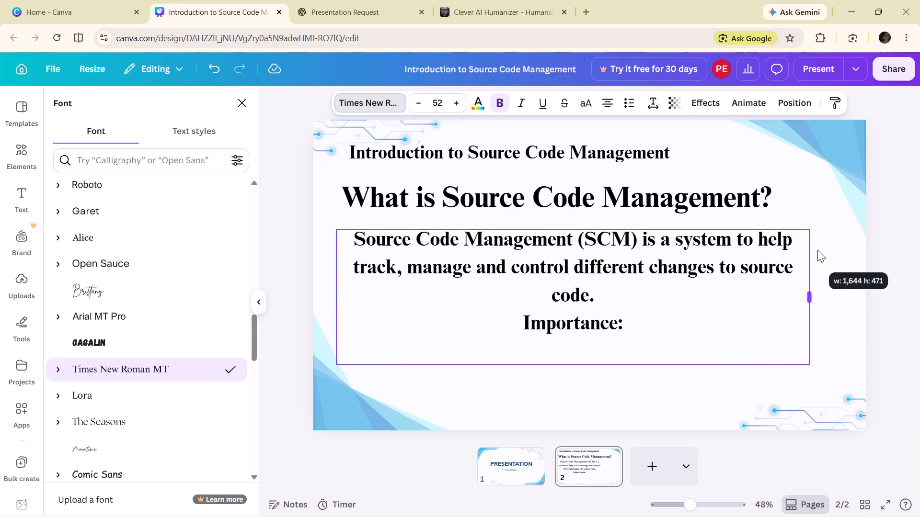
pyautogui.moveTo(817, 250); pyautogui.dragTo(839, 246)
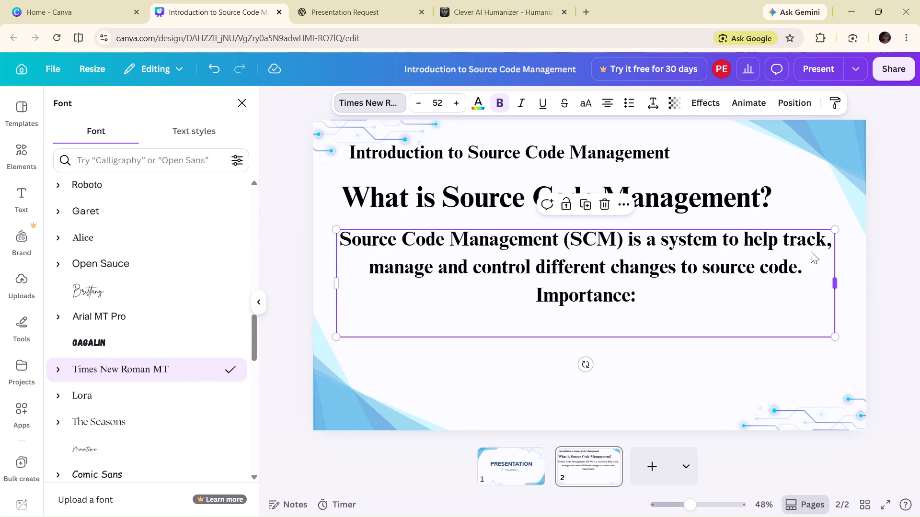
pyautogui.moveTo(662, 287); pyautogui.dragTo(646, 292)
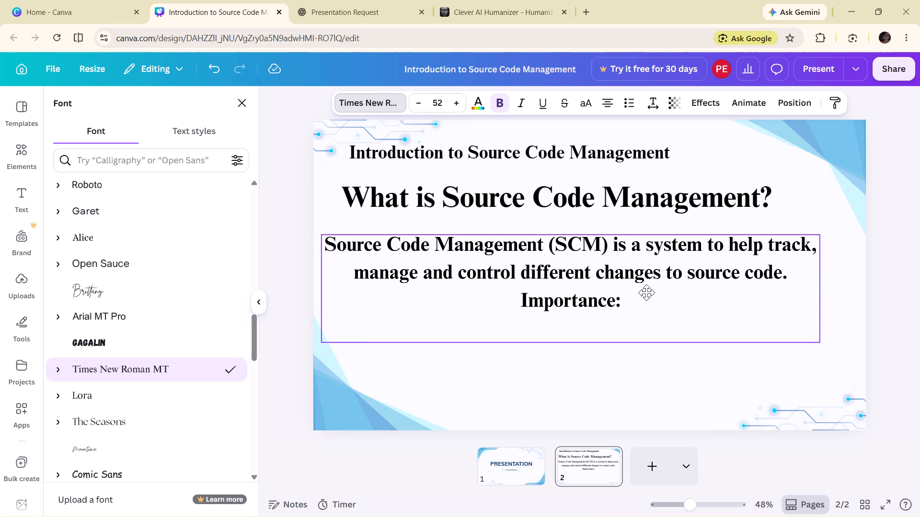
pyautogui.moveTo(646, 292); pyautogui.dragTo(646, 288)
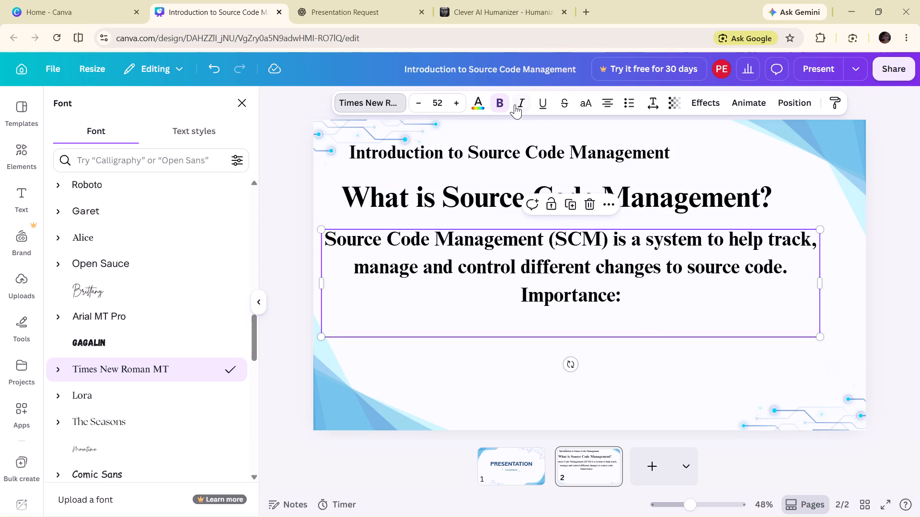
# Remove bold from the SCM definition text, reduce its font size to 35, and deselect it.
pyautogui.click(504, 102)
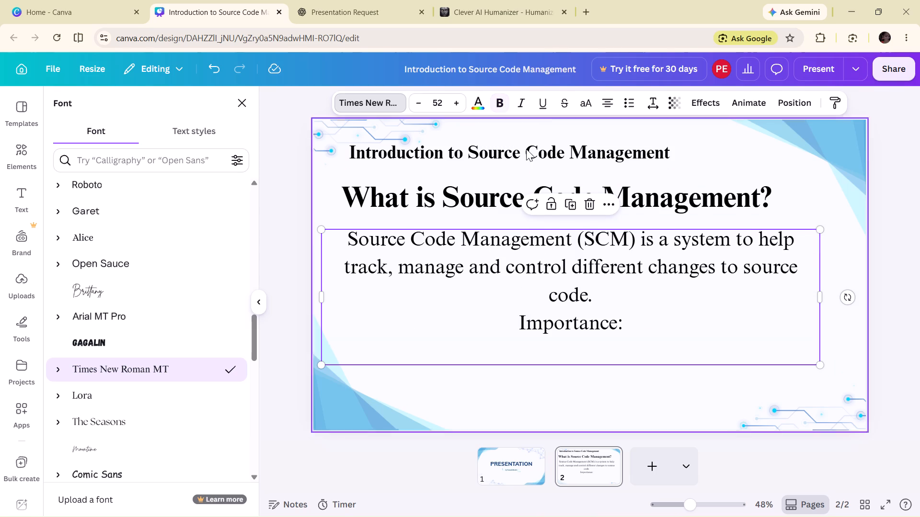
pyautogui.tripleClick(422, 106)
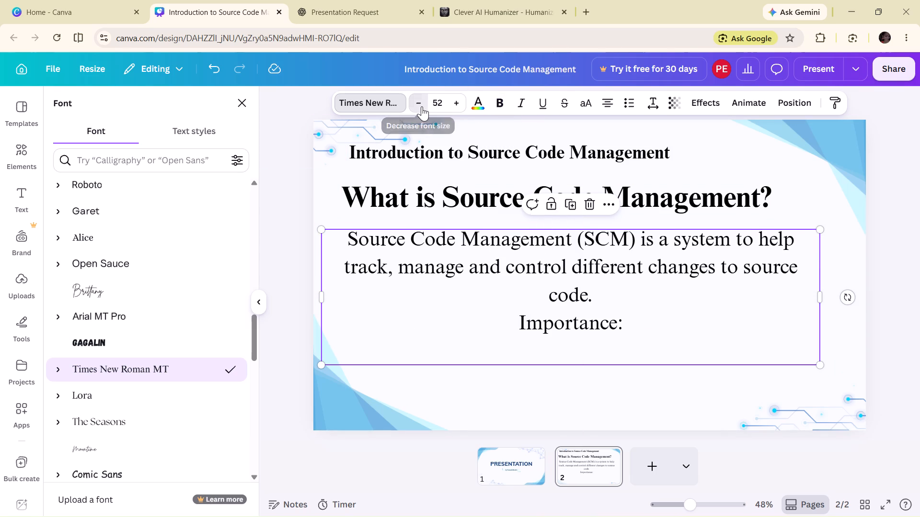
pyautogui.tripleClick(422, 106)
pyautogui.doubleClick(422, 106)
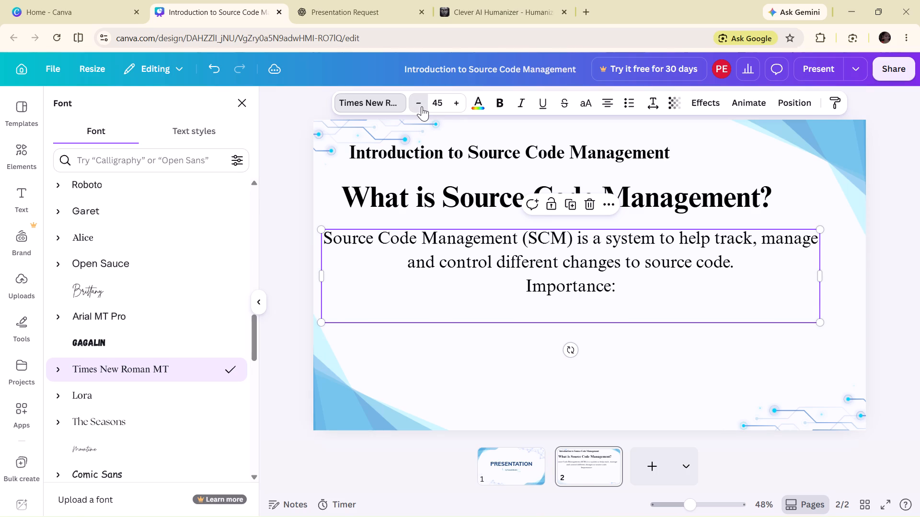
pyautogui.click(422, 106)
pyautogui.tripleClick(422, 106)
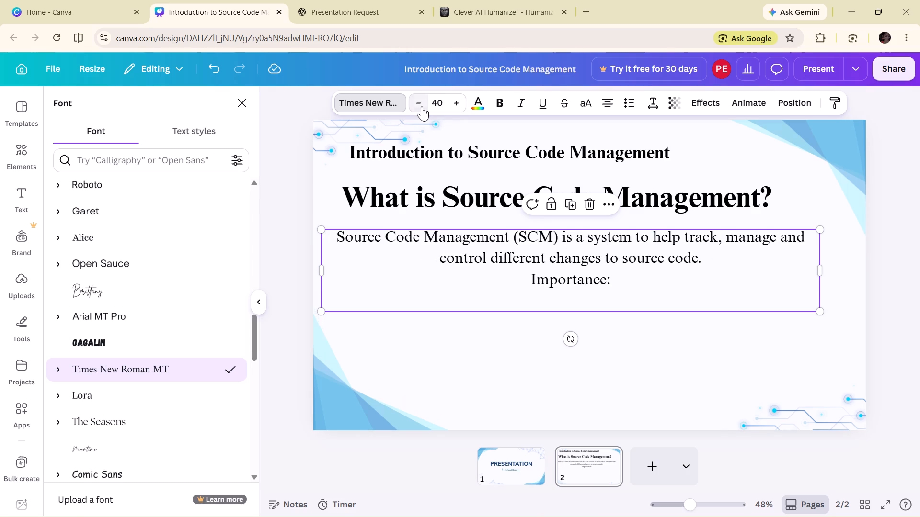
pyautogui.doubleClick(422, 106)
pyautogui.click(422, 106)
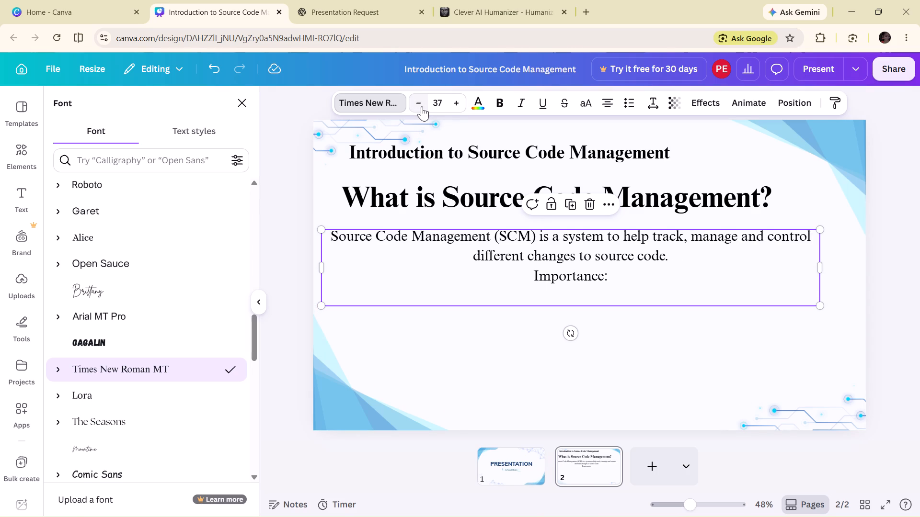
pyautogui.doubleClick(422, 106)
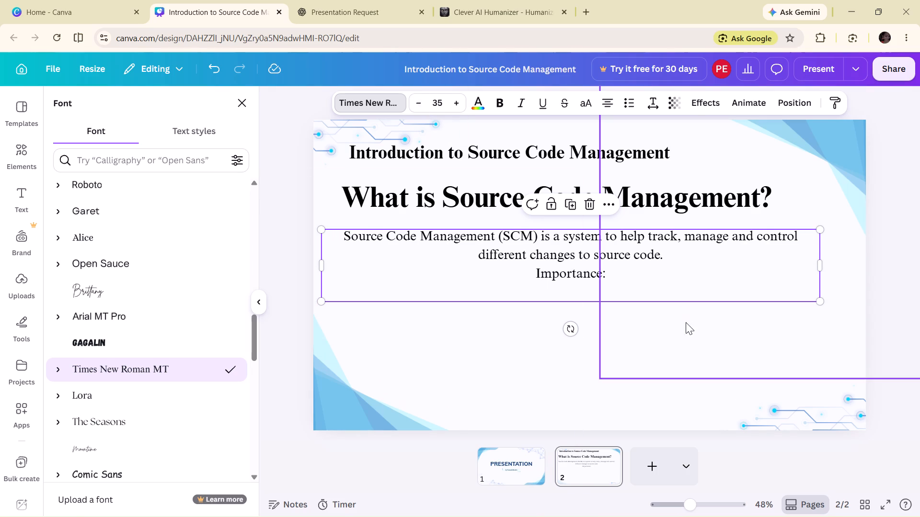
pyautogui.click(686, 347)
pyautogui.click(276, 293)
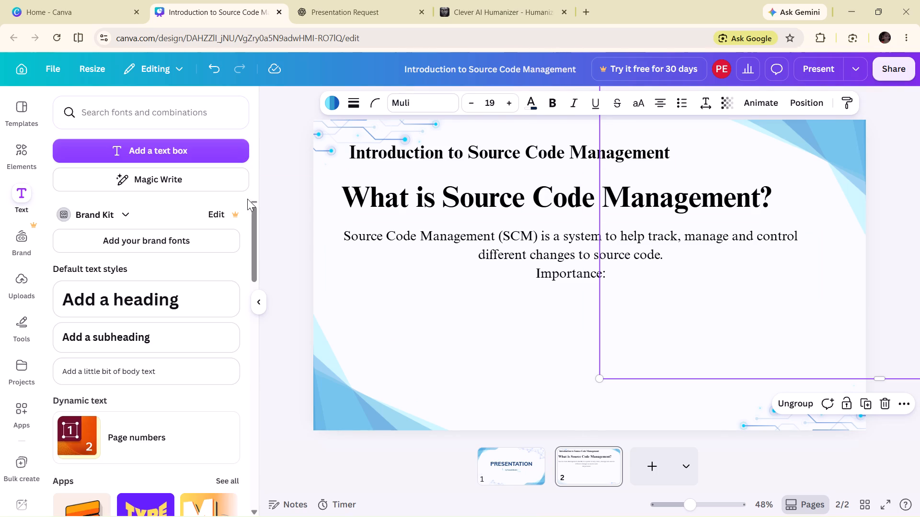
# Add a body text box to page 2 and set its font to Times New Roman MT.
pyautogui.click(171, 366)
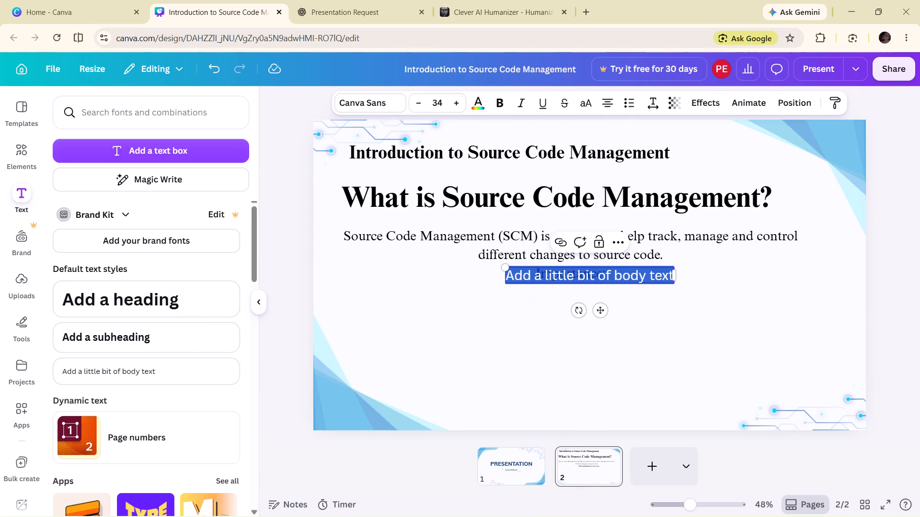
pyautogui.click(378, 108)
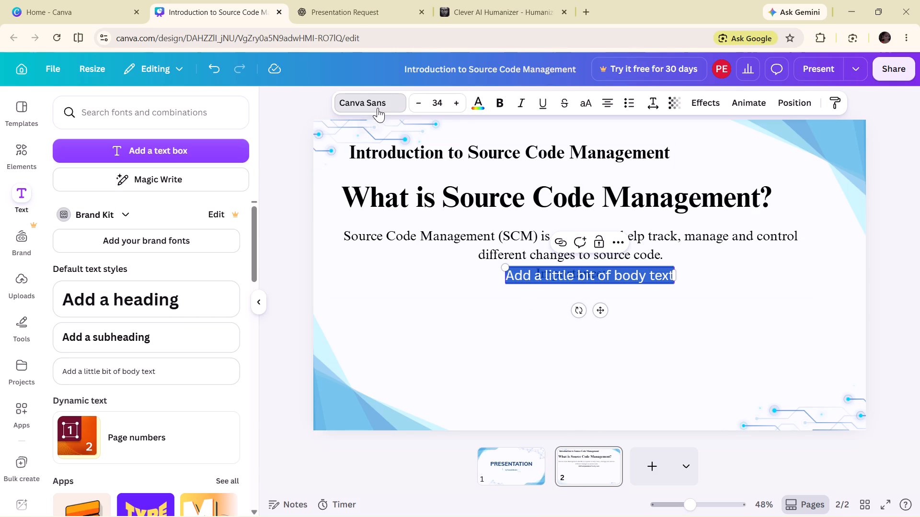
pyautogui.click(177, 370)
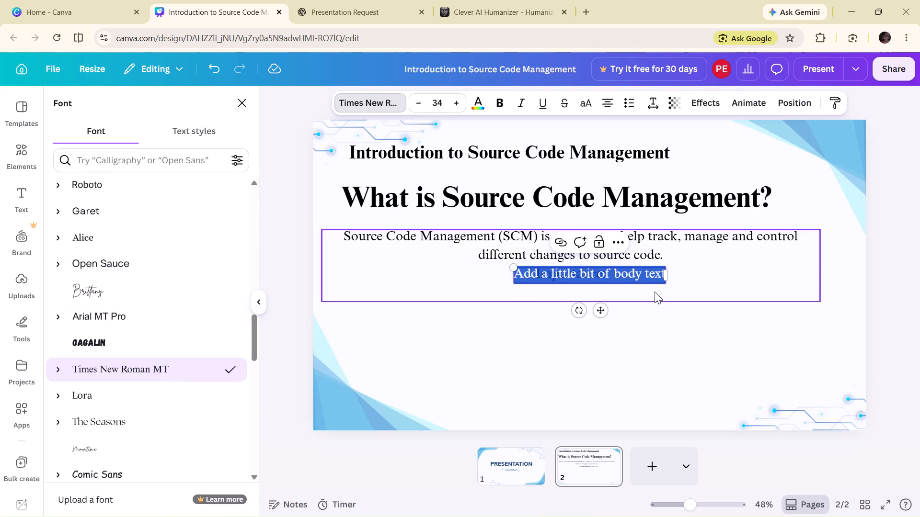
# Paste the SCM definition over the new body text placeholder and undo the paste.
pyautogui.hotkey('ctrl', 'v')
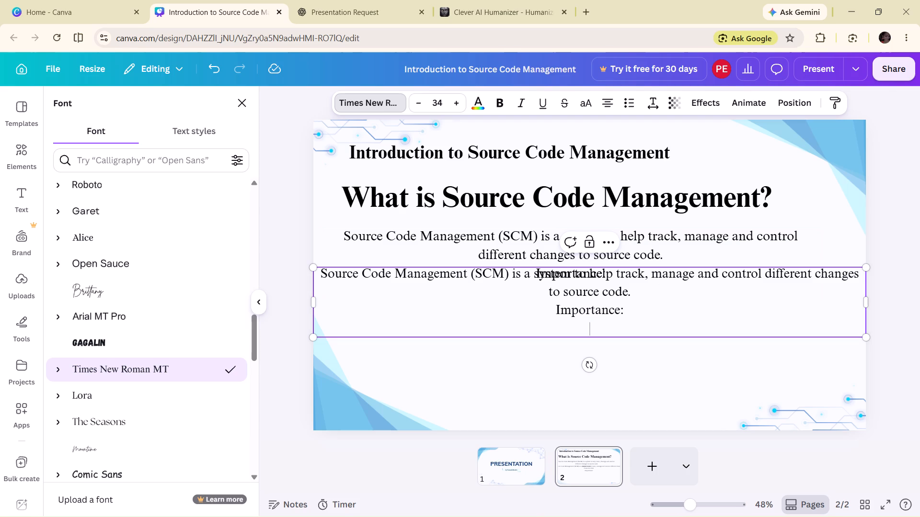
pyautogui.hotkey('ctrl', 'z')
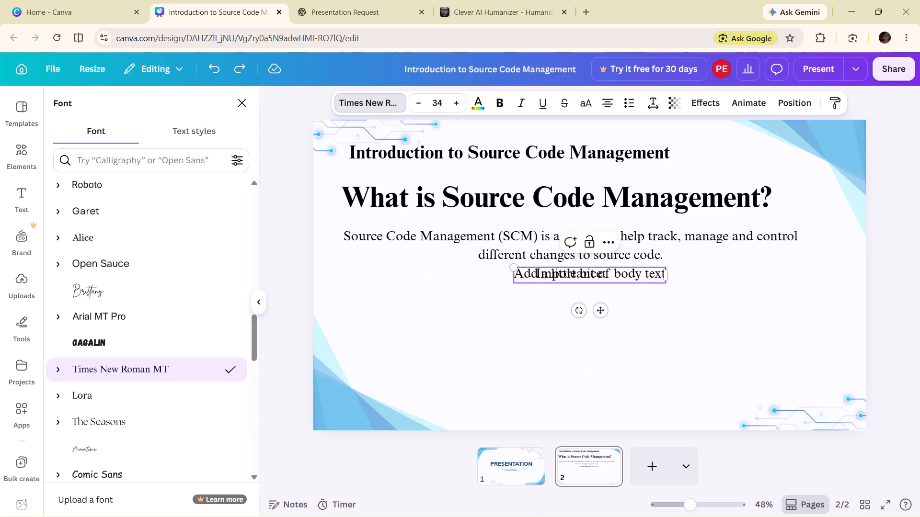
# Insert the four copied importance points into the new body text box from the clipboard history.
pyautogui.press('super+v')
pyautogui.click(735, 126)
pyautogui.hotkey('ctrl', 'v')
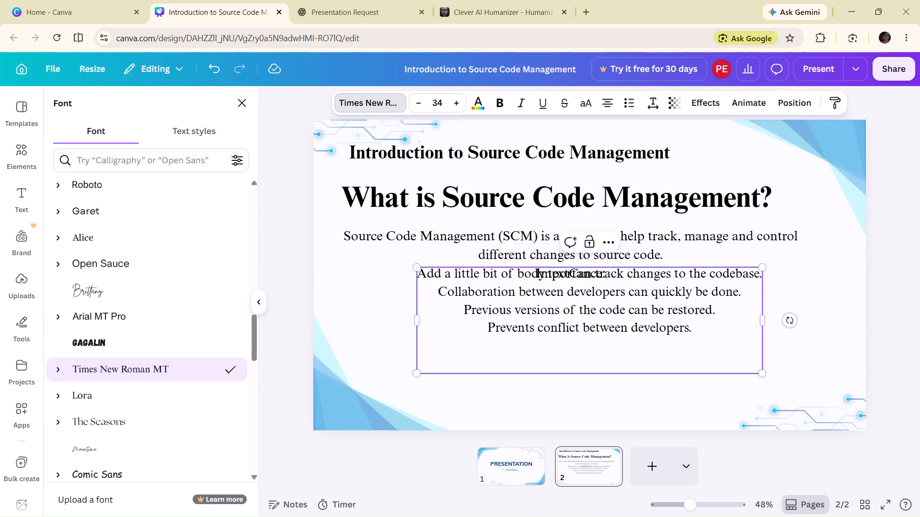
pyautogui.click(283, 293)
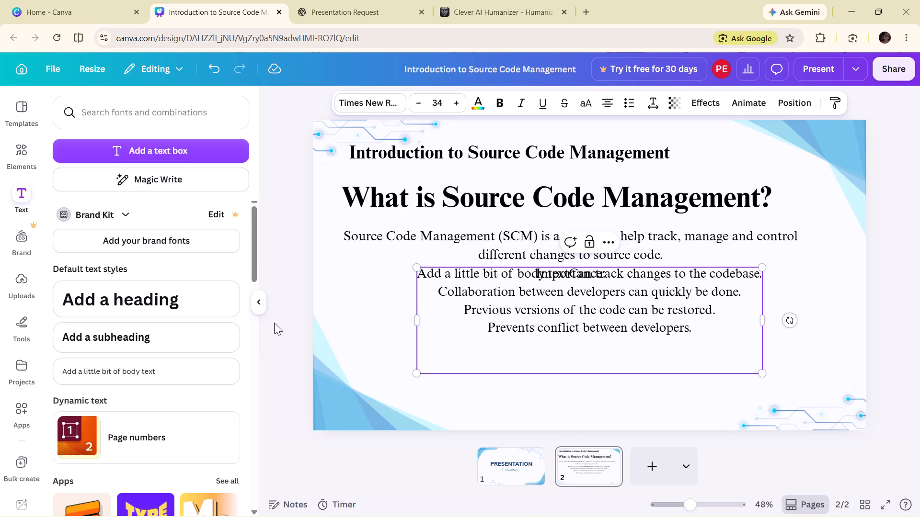
pyautogui.click(274, 323)
# Move the importance points text box down and left, below the "Importance:" line, and set its text alignment to justified.
pyautogui.moveTo(507, 319); pyautogui.dragTo(507, 321)
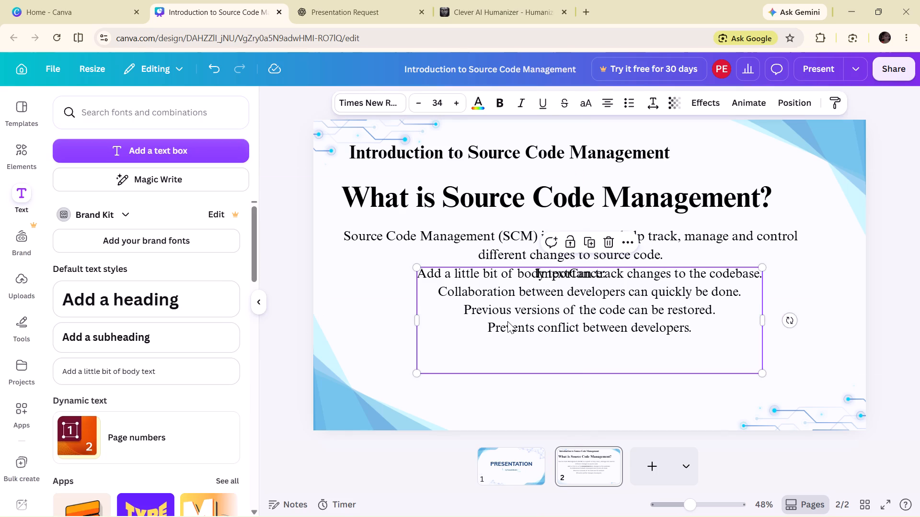
pyautogui.moveTo(507, 321); pyautogui.dragTo(442, 349)
pyautogui.click(610, 99)
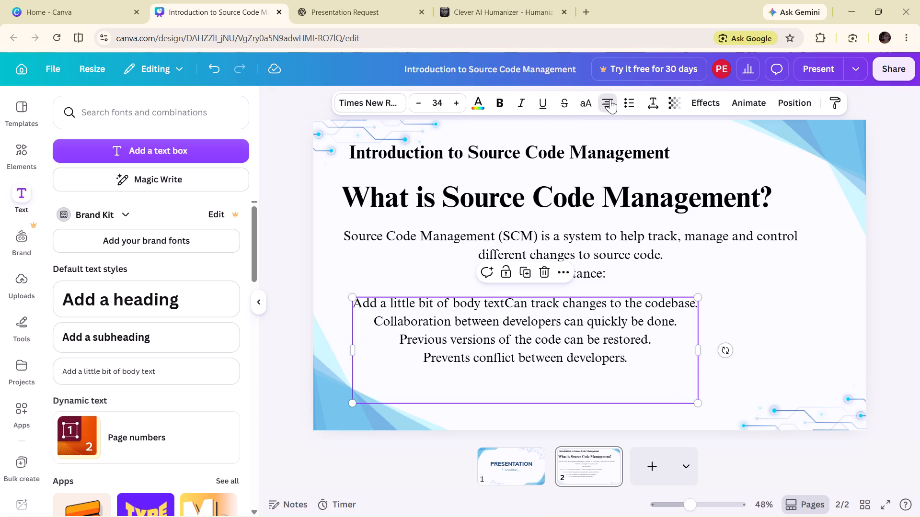
pyautogui.click(610, 99)
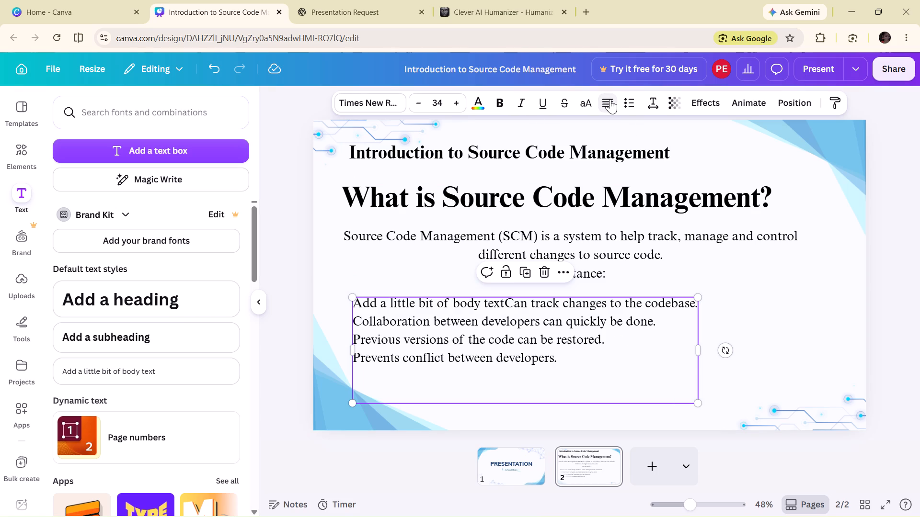
# Widen the importance points text box on page 2 toward the slide's right edge.
pyautogui.click(694, 348)
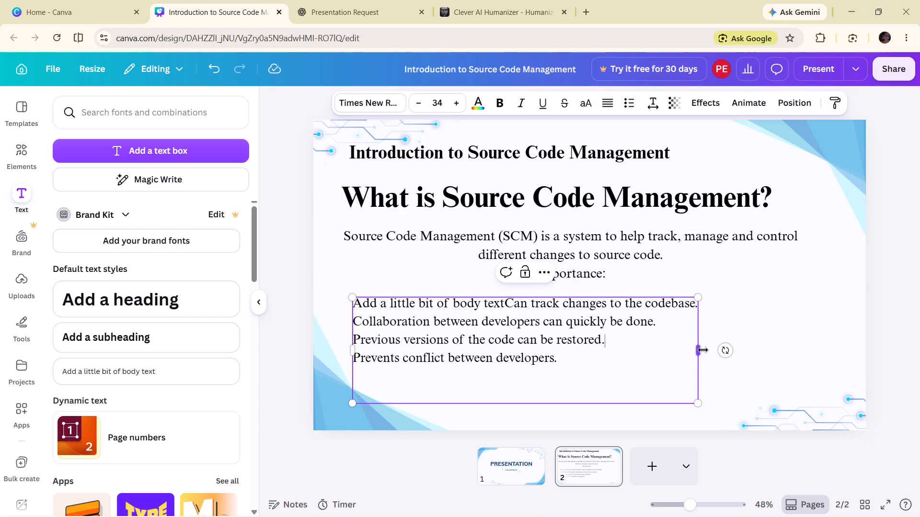
pyautogui.moveTo(703, 350); pyautogui.dragTo(839, 324)
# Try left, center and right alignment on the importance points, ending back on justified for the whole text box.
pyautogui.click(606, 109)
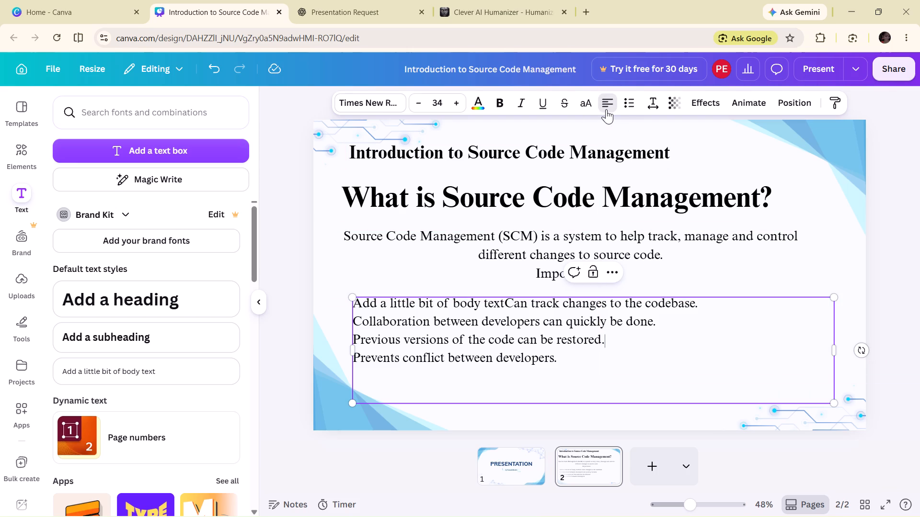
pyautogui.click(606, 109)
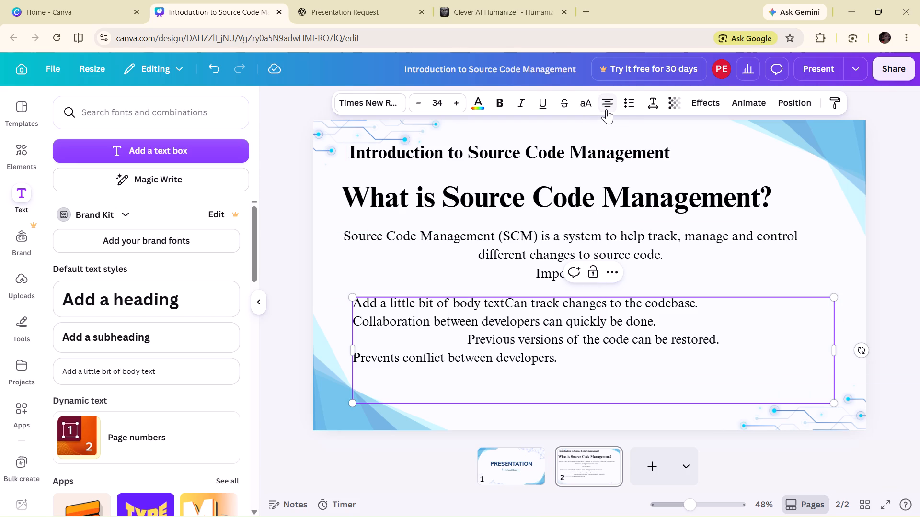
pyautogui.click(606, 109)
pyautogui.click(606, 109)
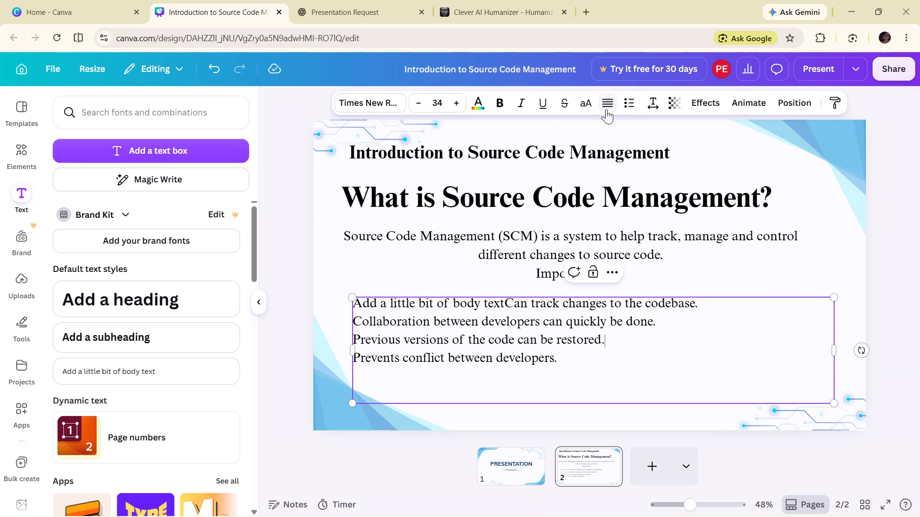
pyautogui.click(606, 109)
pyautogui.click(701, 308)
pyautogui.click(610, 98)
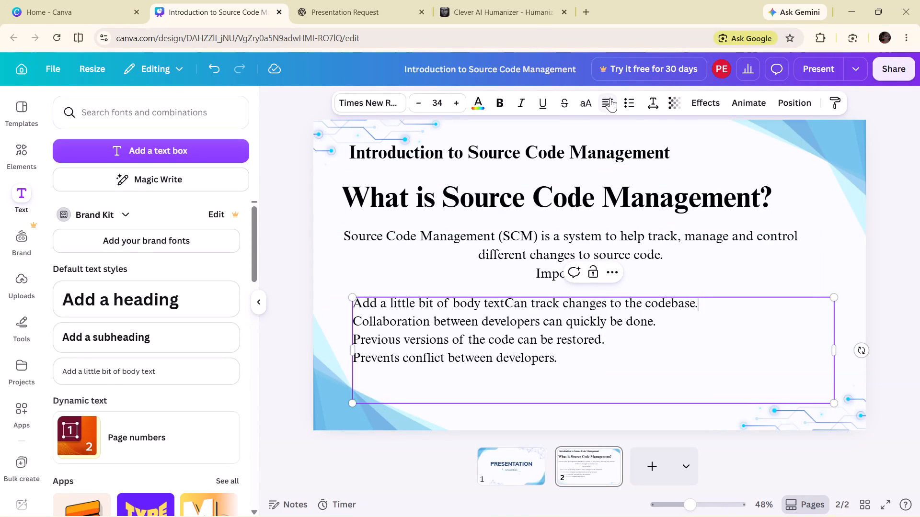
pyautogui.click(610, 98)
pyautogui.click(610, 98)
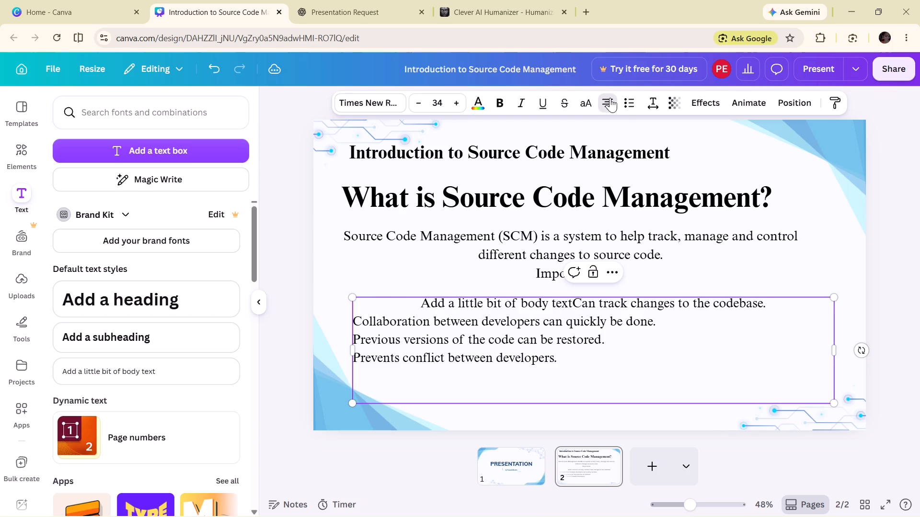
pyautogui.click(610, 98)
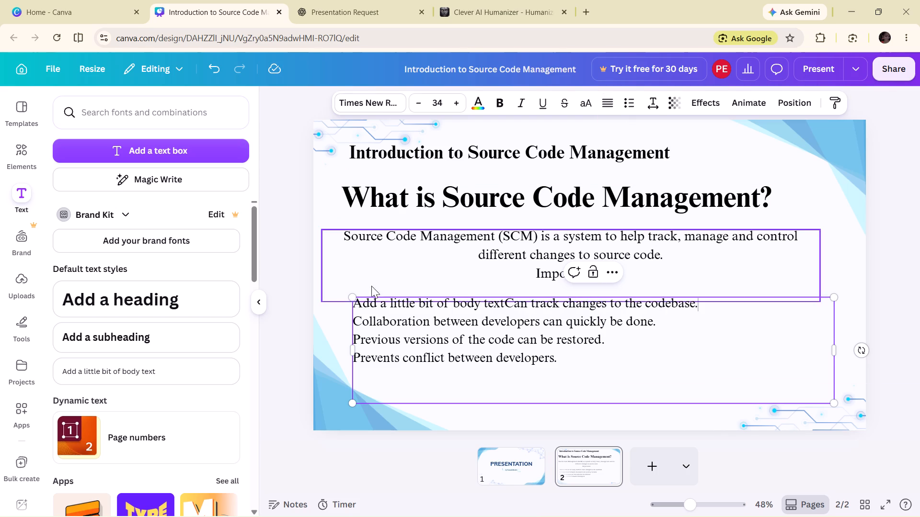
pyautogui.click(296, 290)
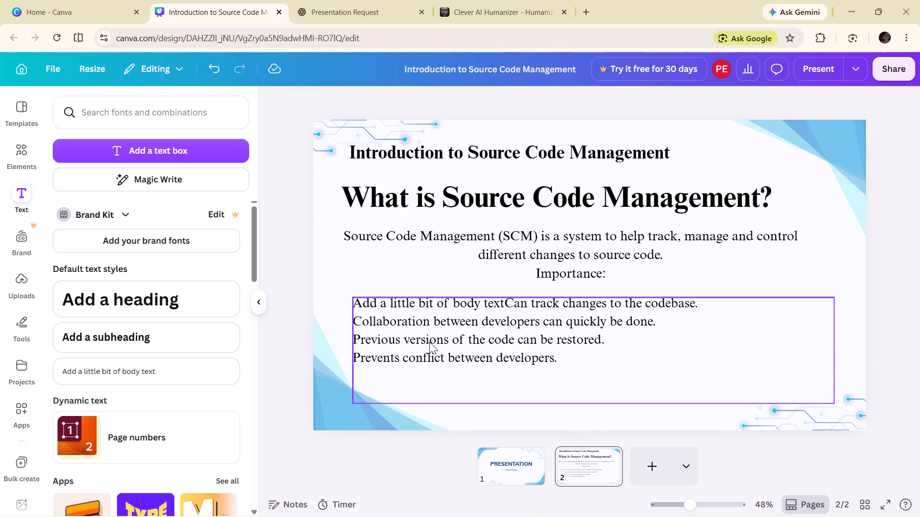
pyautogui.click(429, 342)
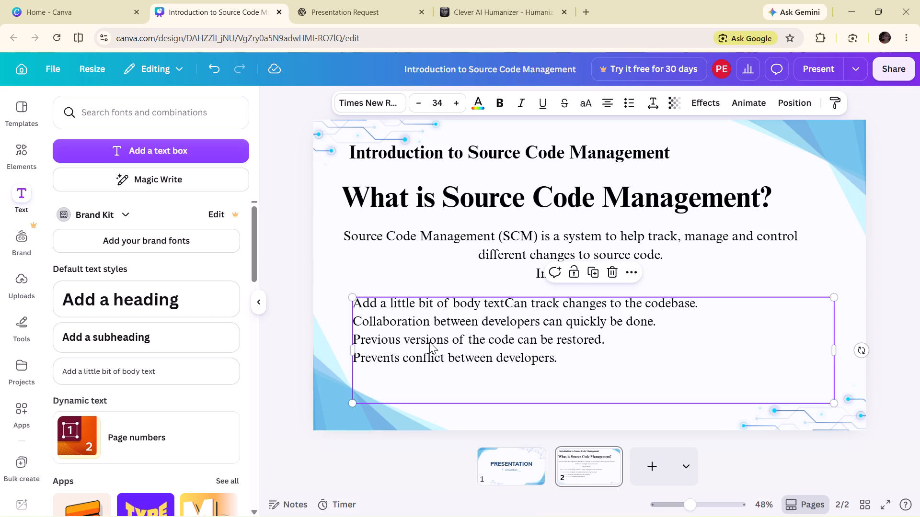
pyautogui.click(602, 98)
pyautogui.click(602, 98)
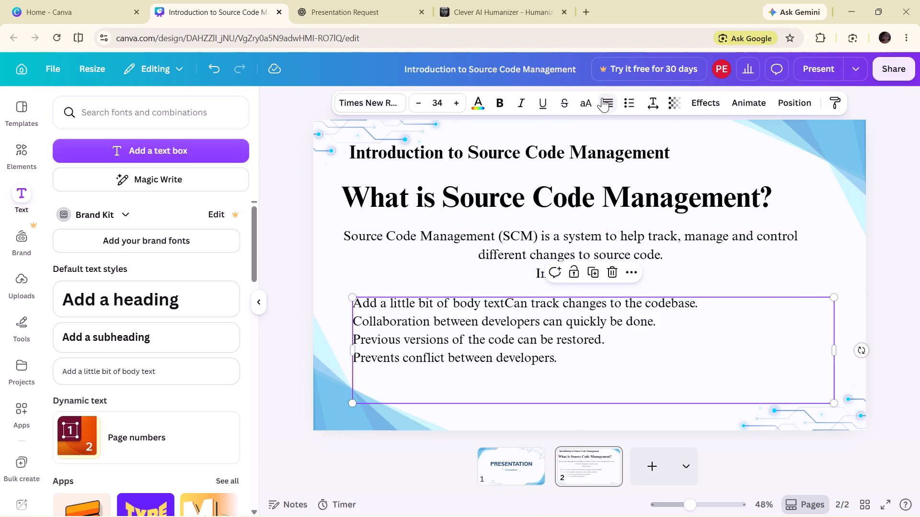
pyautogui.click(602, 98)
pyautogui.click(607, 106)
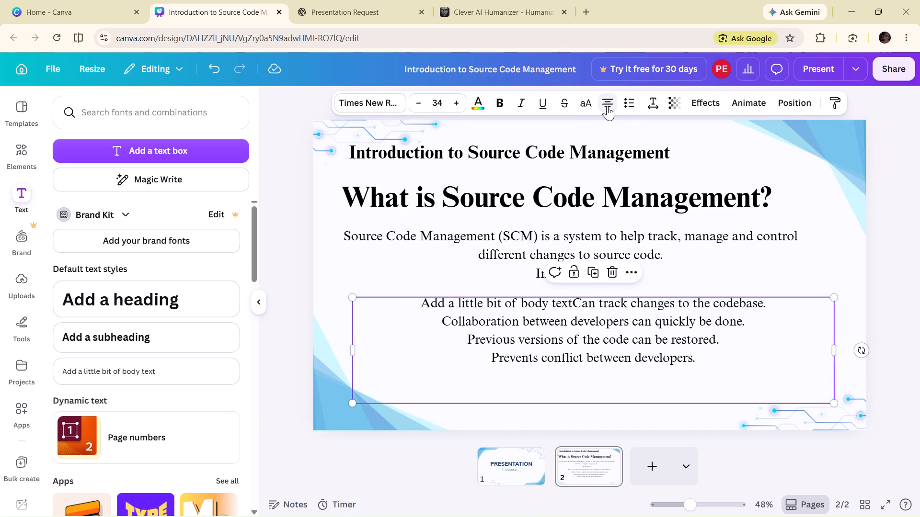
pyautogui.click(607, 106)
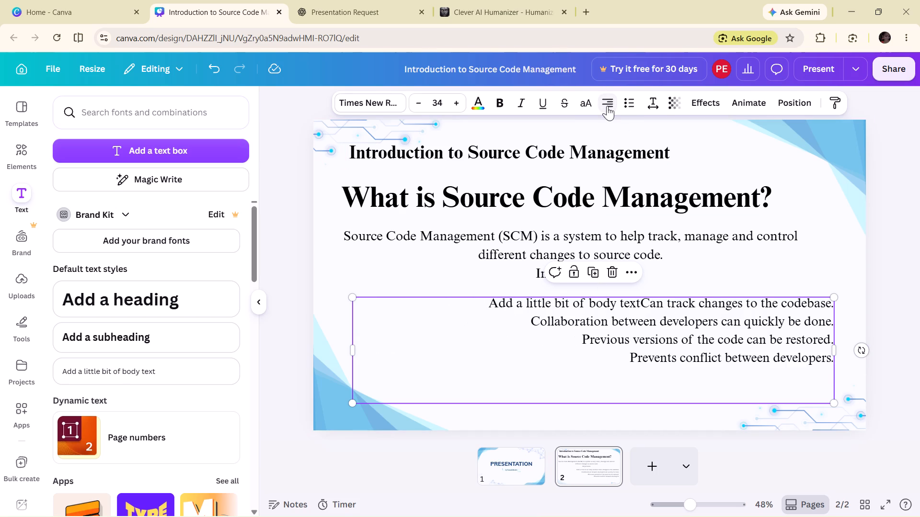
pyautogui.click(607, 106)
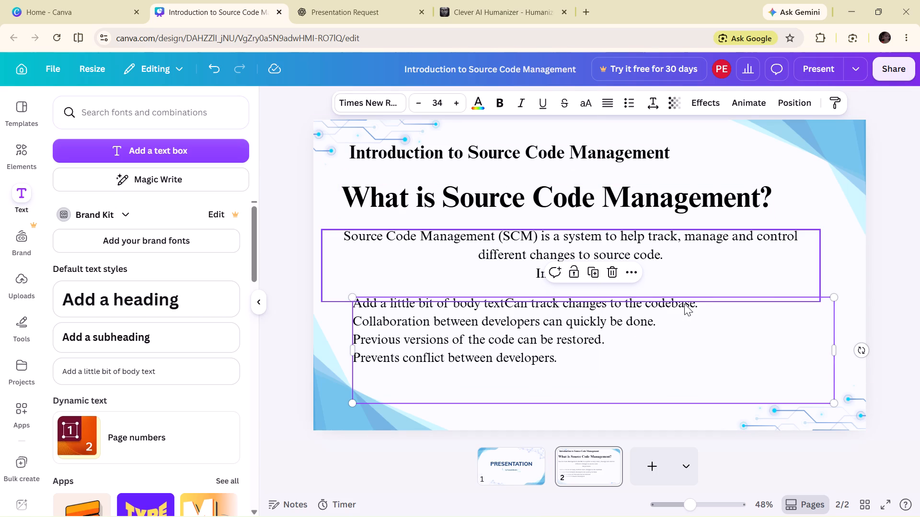
# Remove the line break after "codebase." so the collaboration point follows it on the same line, separated by a space.
pyautogui.click(702, 304)
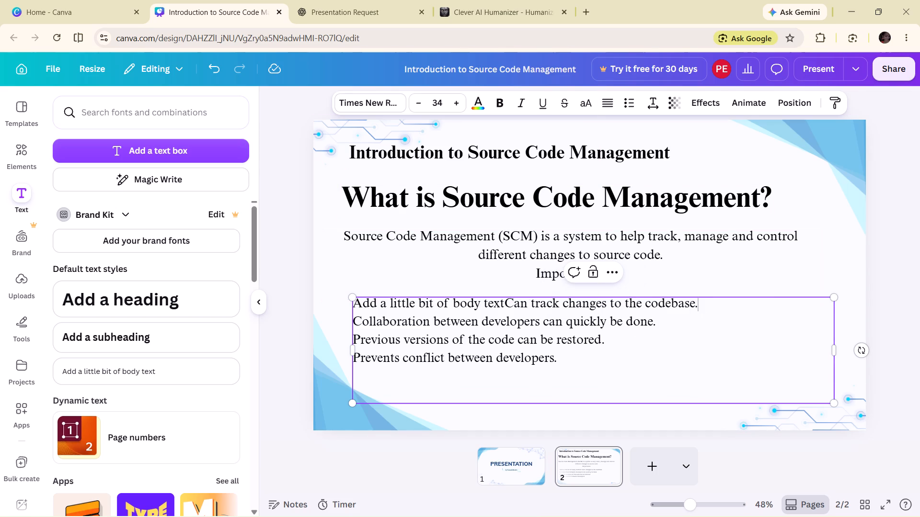
pyautogui.press('Delete')
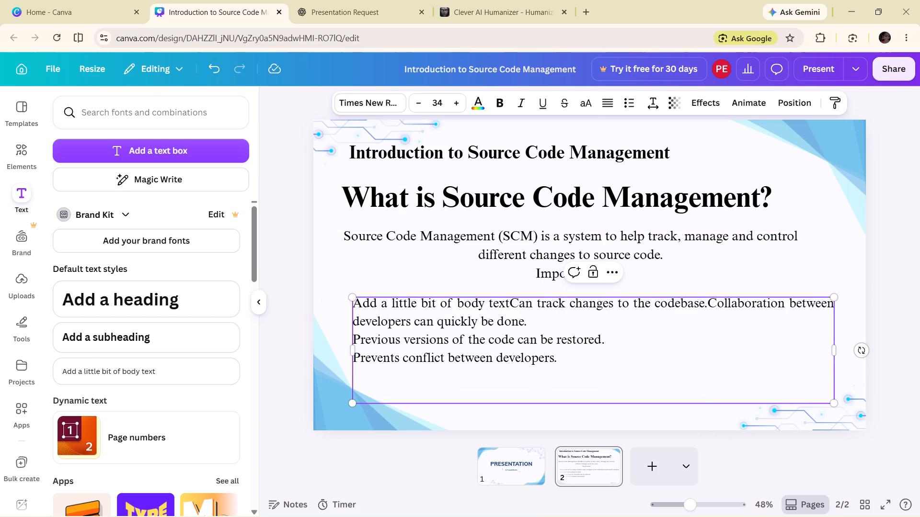
pyautogui.press('space')
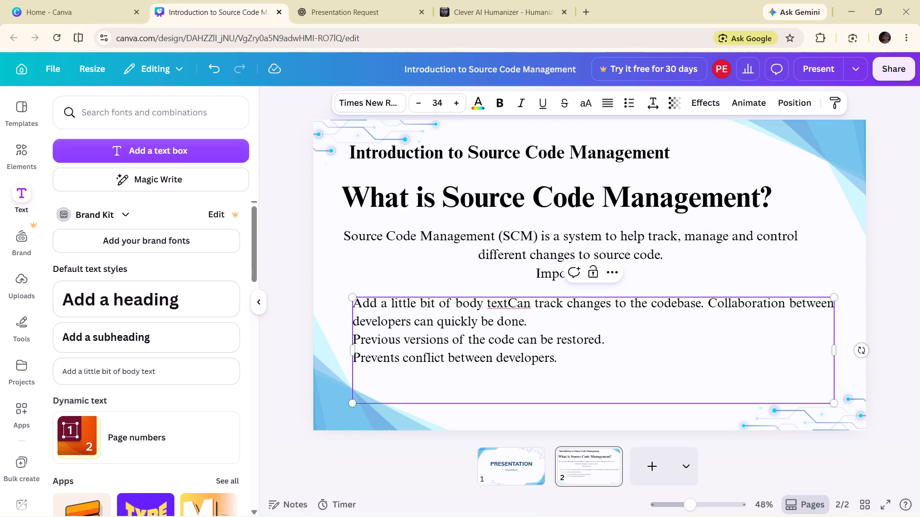
pyautogui.click(354, 320)
pyautogui.click(354, 320)
pyautogui.press('space')
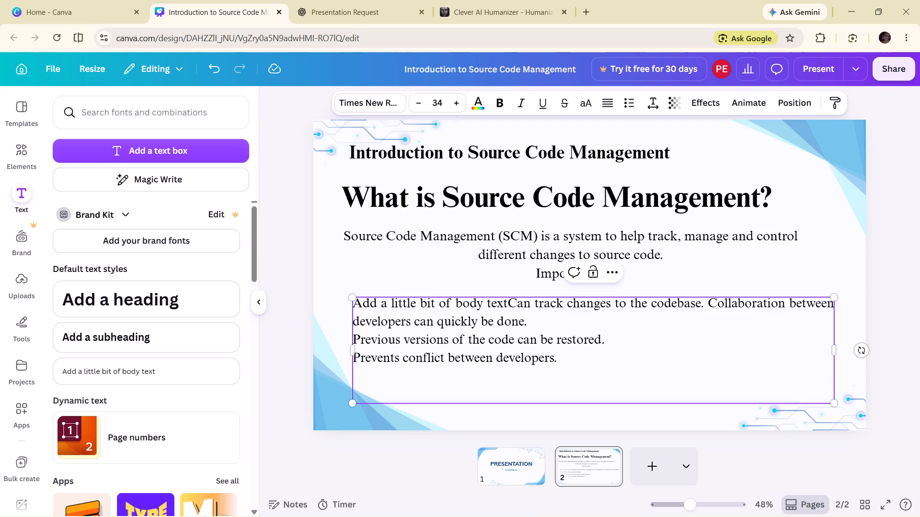
pyautogui.click(366, 326)
pyautogui.press('Left')
pyautogui.press('Left')
# Remove the line breaks after "done." and "restored." to run the remaining points into the same paragraph.
pyautogui.click(537, 326)
pyautogui.press('Delete')
pyautogui.press('space')
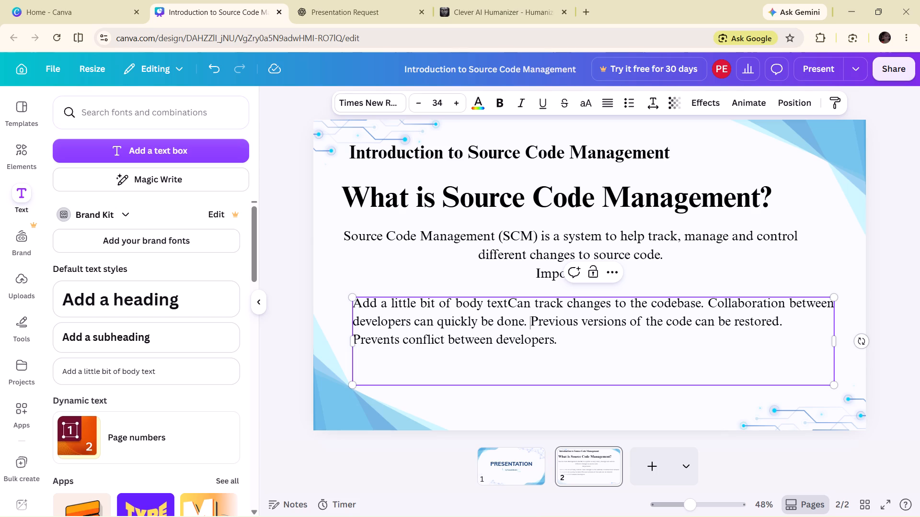
pyautogui.click(361, 339)
pyautogui.press('Left')
pyautogui.click(787, 325)
pyautogui.press('Delete')
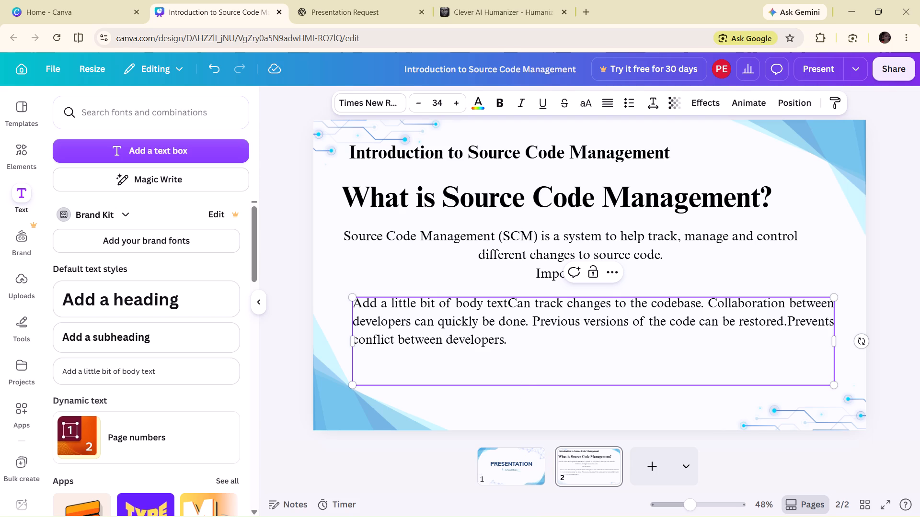
# Scale the importance paragraph's text box up to font size 35.9 and shift it down from the "Importance:" line.
pyautogui.moveTo(347, 299); pyautogui.dragTo(322, 287)
pyautogui.click(520, 348)
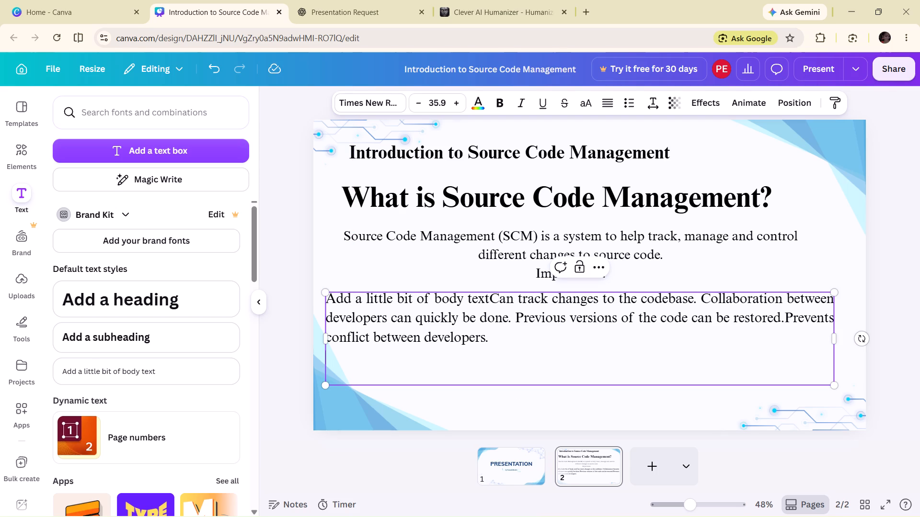
pyautogui.click(292, 271)
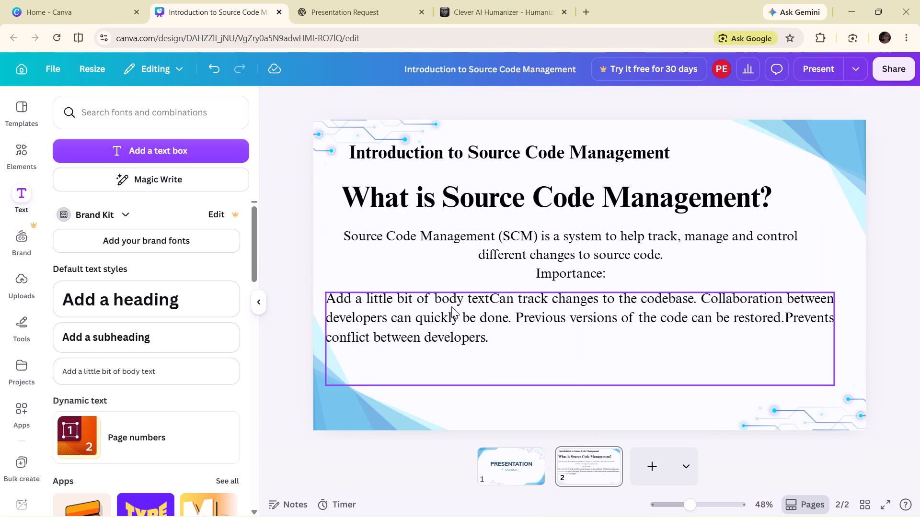
pyautogui.moveTo(454, 311); pyautogui.dragTo(467, 341)
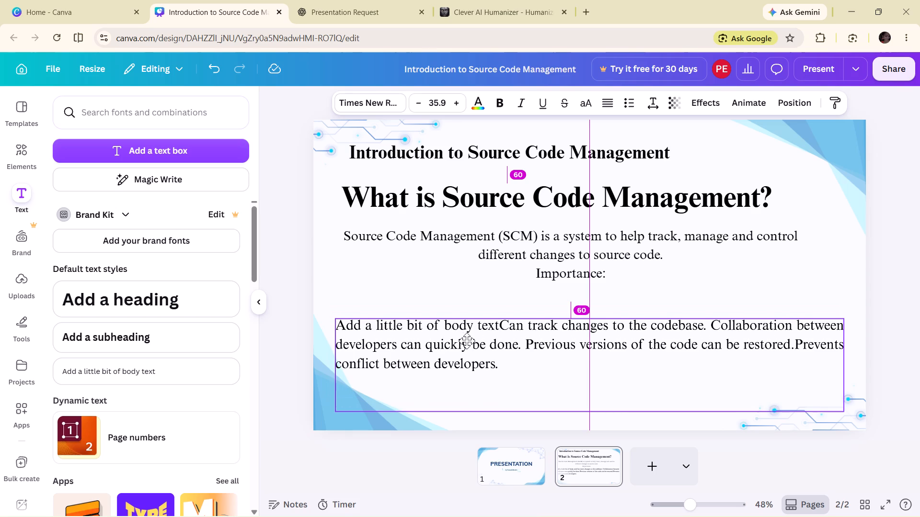
pyautogui.moveTo(467, 341); pyautogui.dragTo(469, 342)
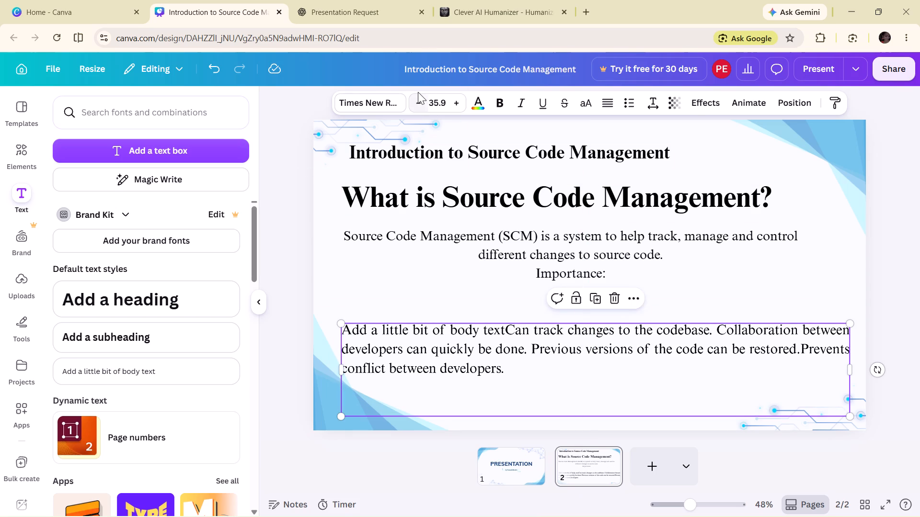
# Reduce the importance paragraph's font size to 27.9.
pyautogui.tripleClick(418, 98)
pyautogui.tripleClick(418, 98)
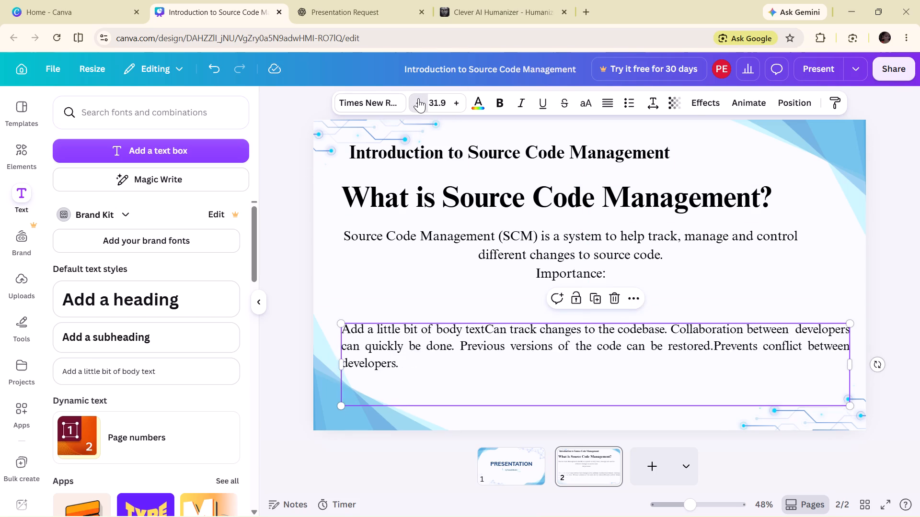
pyautogui.click(418, 98)
pyautogui.click(418, 98)
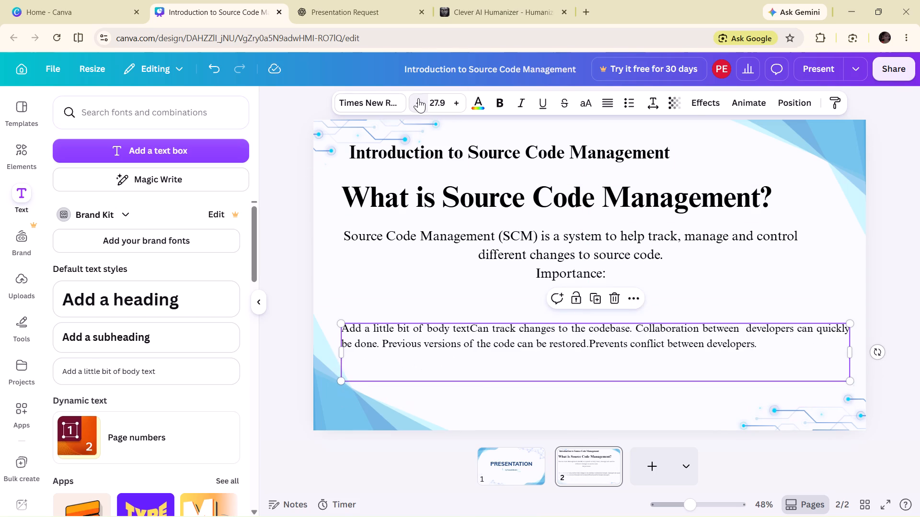
pyautogui.click(288, 319)
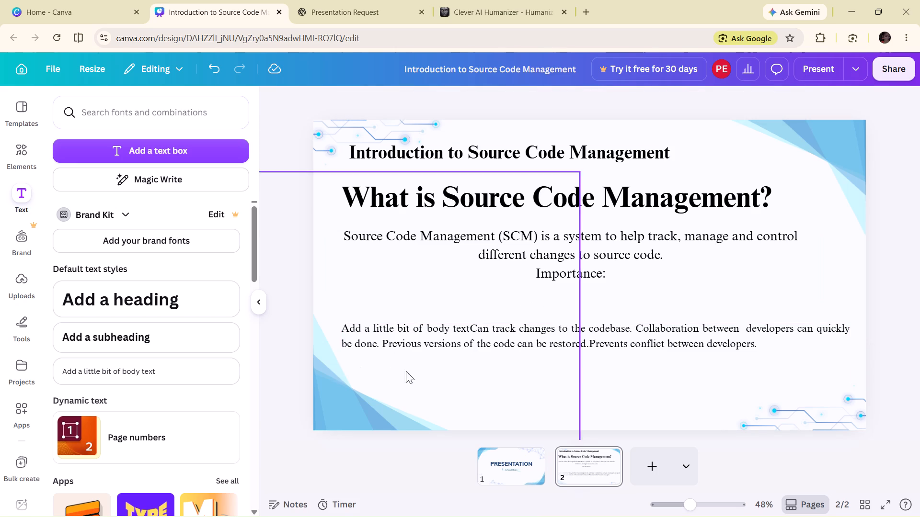
# Move the importance paragraph up and slightly left, closer beneath the "Importance:" line.
pyautogui.moveTo(459, 351); pyautogui.dragTo(459, 330)
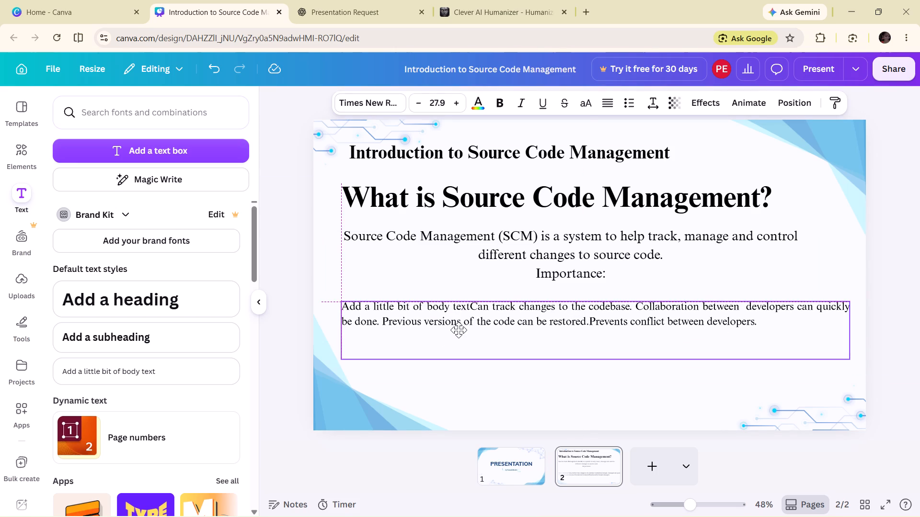
pyautogui.moveTo(459, 330); pyautogui.dragTo(456, 331)
pyautogui.click(284, 259)
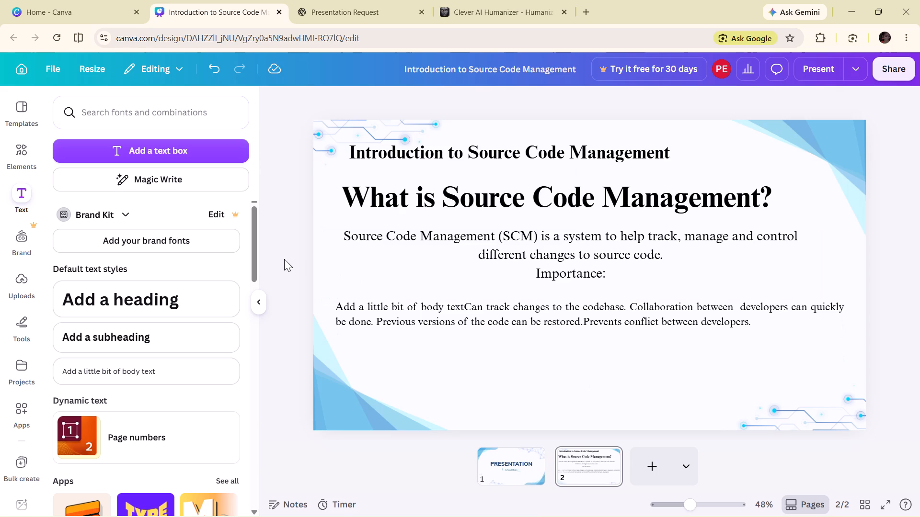
# Shift the SCM definition text and the importance paragraph on page 2 slightly down, widening the gap below the heading.
pyautogui.moveTo(457, 255); pyautogui.dragTo(460, 264)
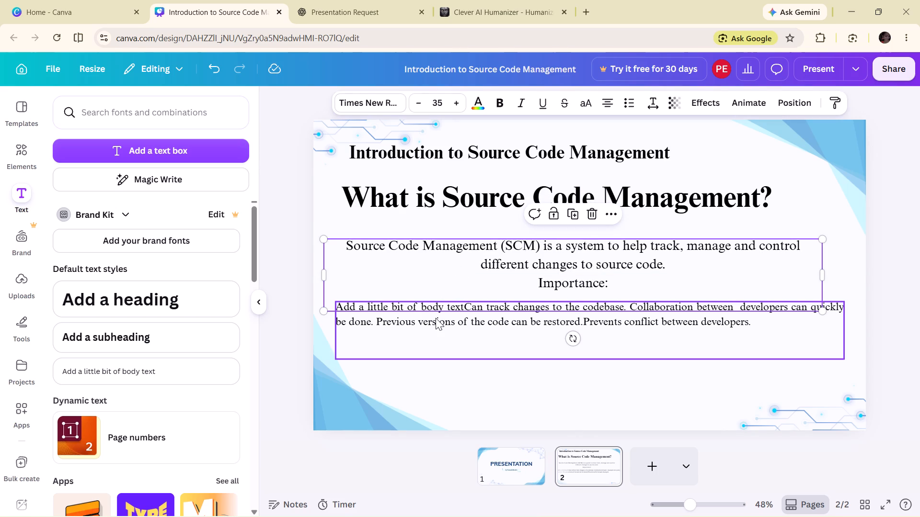
pyautogui.moveTo(436, 318); pyautogui.dragTo(436, 334)
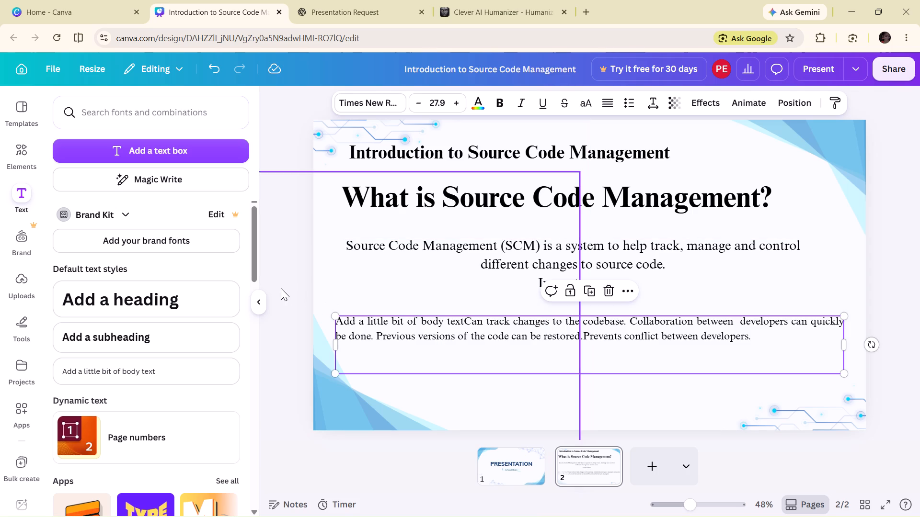
pyautogui.click(281, 288)
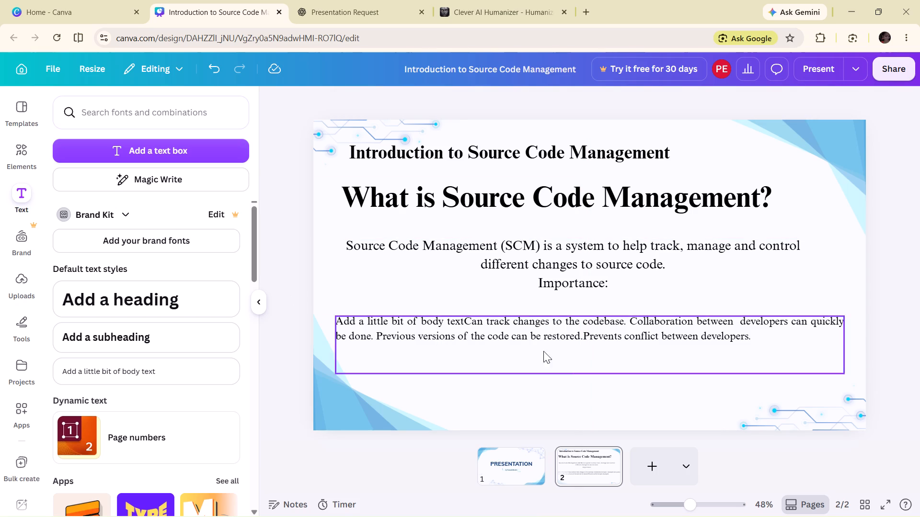
pyautogui.click(654, 472)
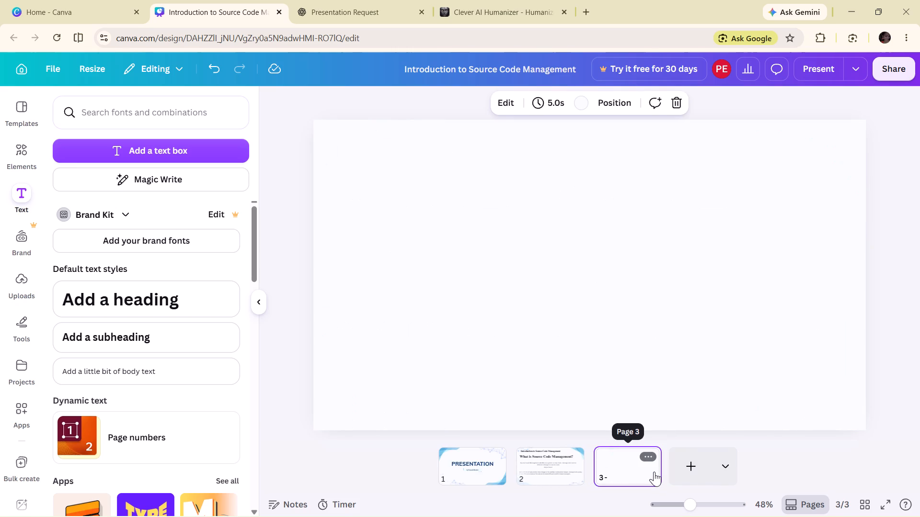
pyautogui.click(561, 301)
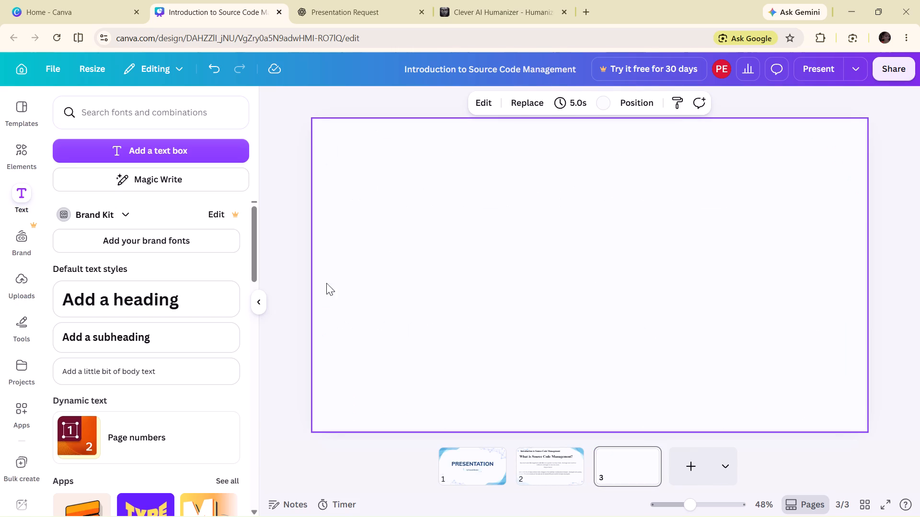
pyautogui.click(14, 120)
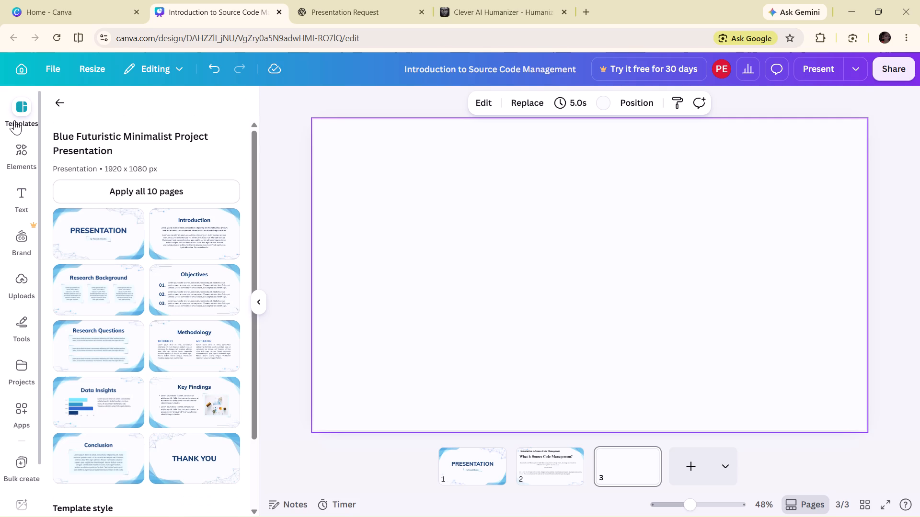
pyautogui.scroll(-1, 156, 347)
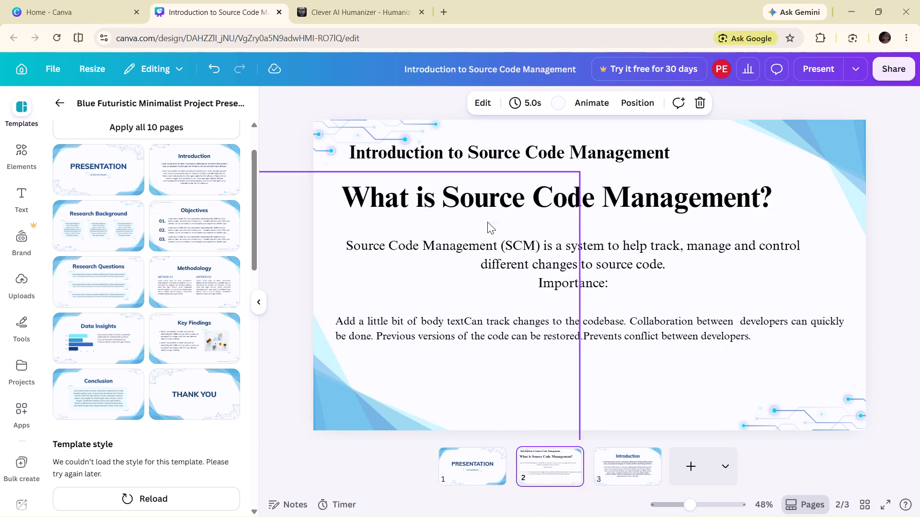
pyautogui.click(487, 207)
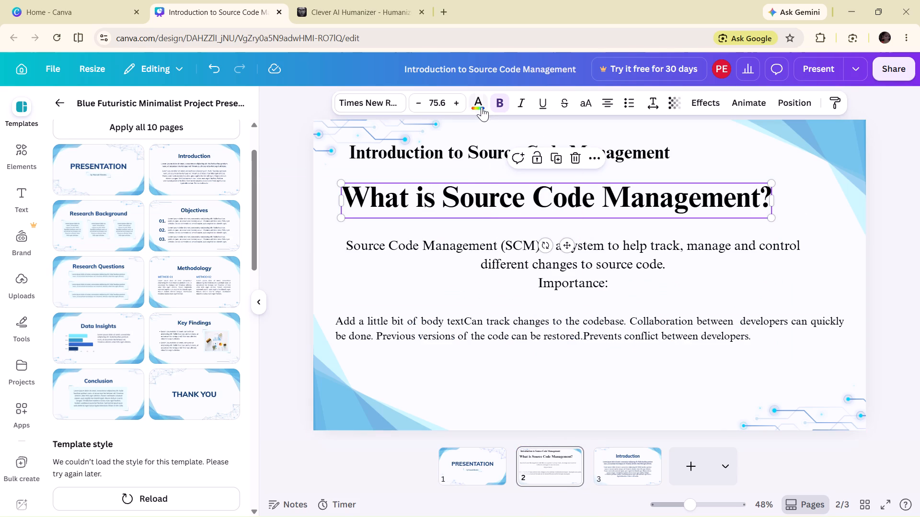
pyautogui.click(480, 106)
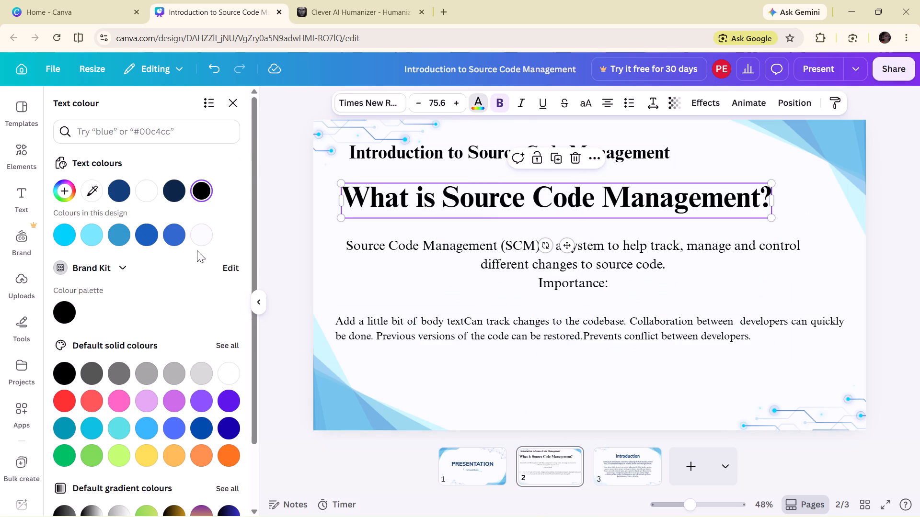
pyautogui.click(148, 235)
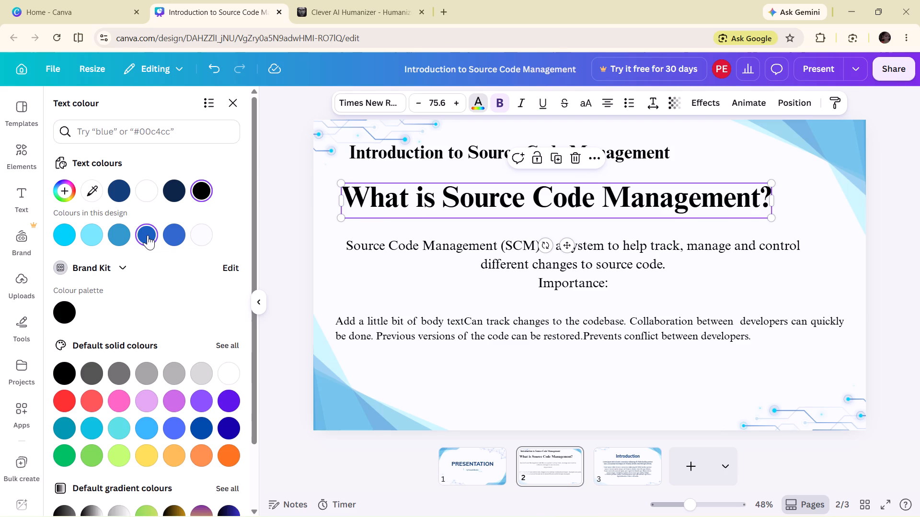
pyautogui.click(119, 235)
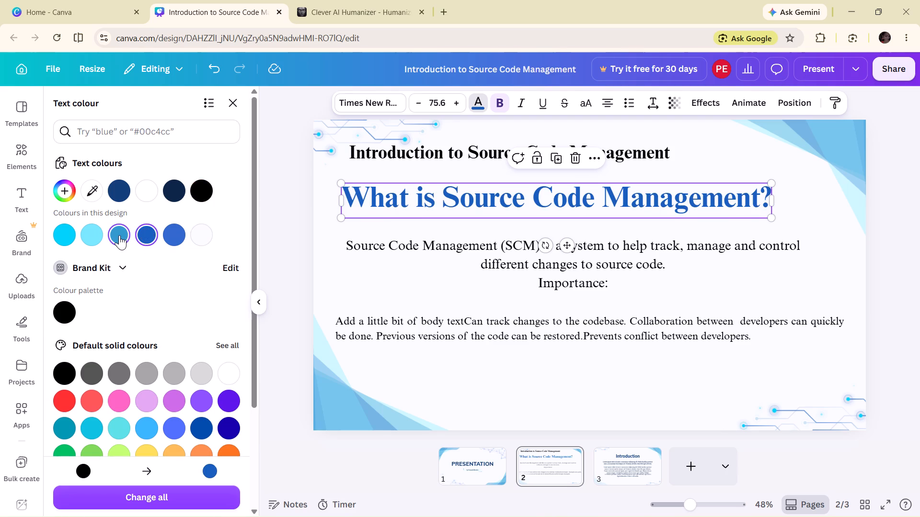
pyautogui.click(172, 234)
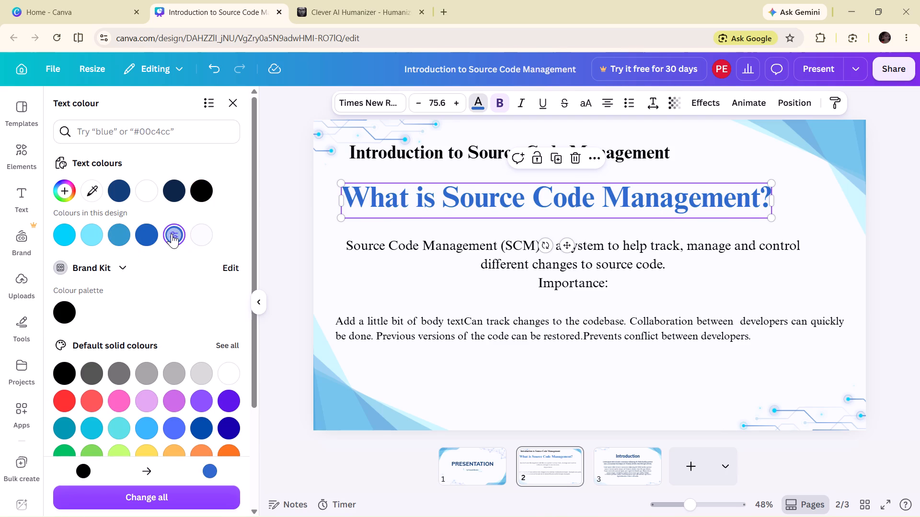
# Match the "What is Source Code Management?" heading to the dark blue of page 3's Introduction title.
pyautogui.click(621, 486)
pyautogui.click(620, 467)
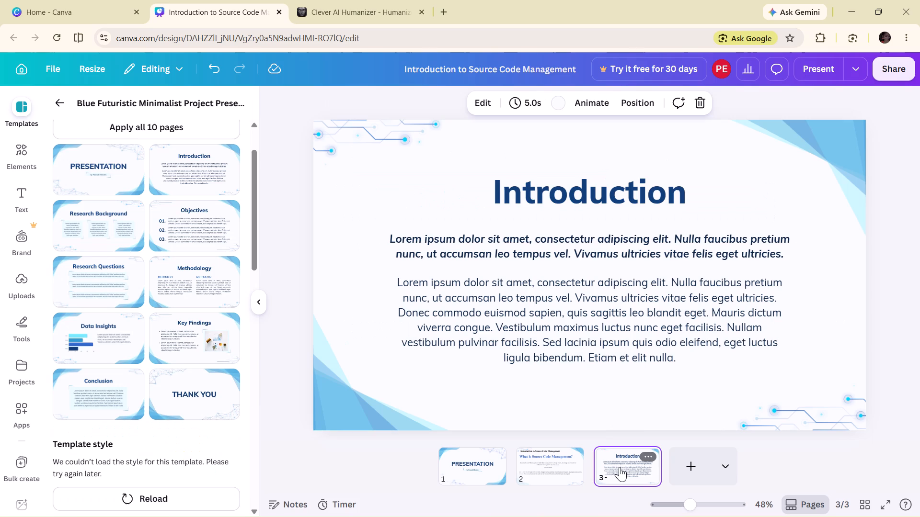
pyautogui.click(601, 190)
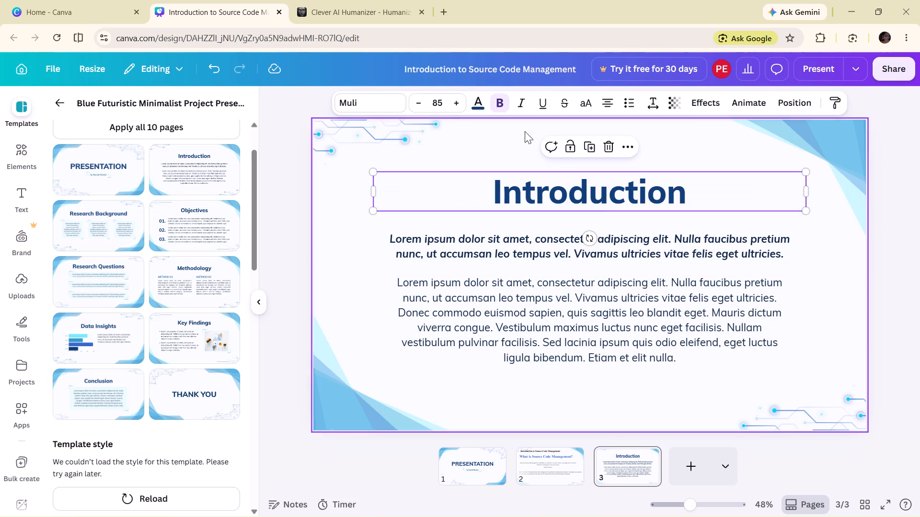
pyautogui.click(482, 97)
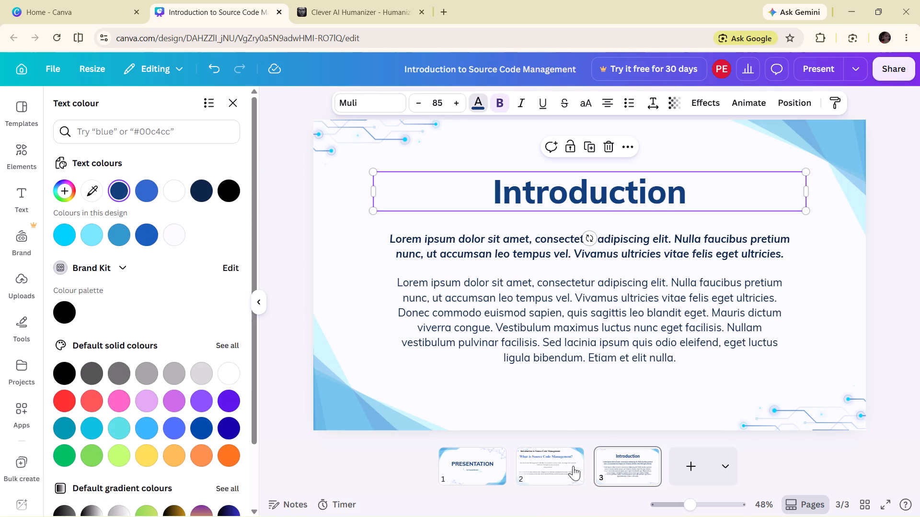
pyautogui.click(560, 472)
pyautogui.click(494, 184)
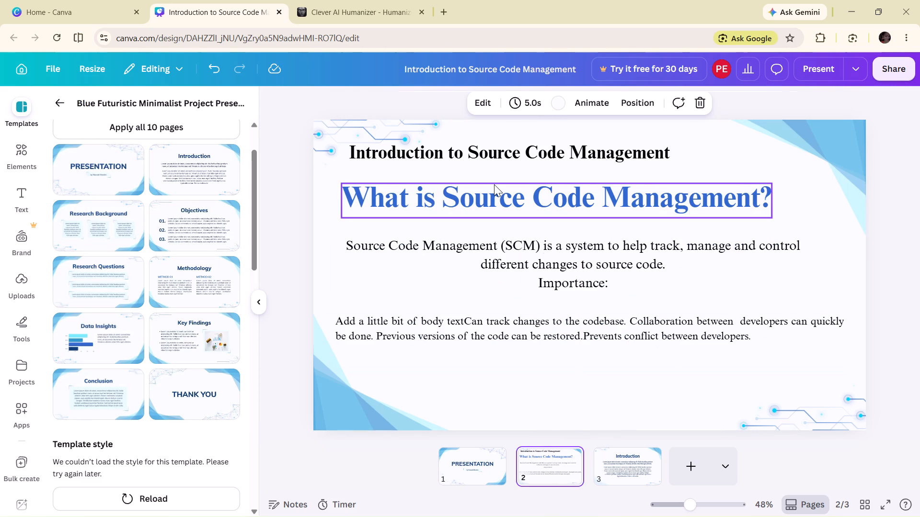
pyautogui.click(476, 103)
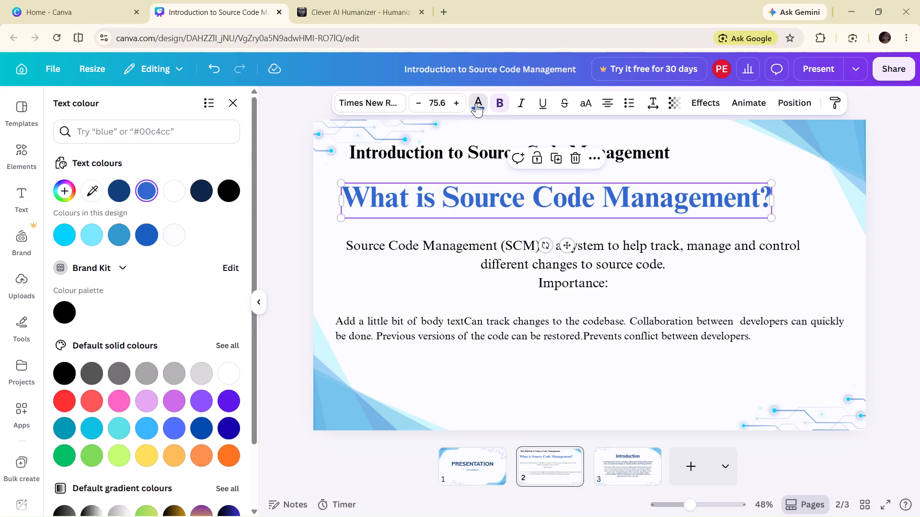
pyautogui.click(121, 193)
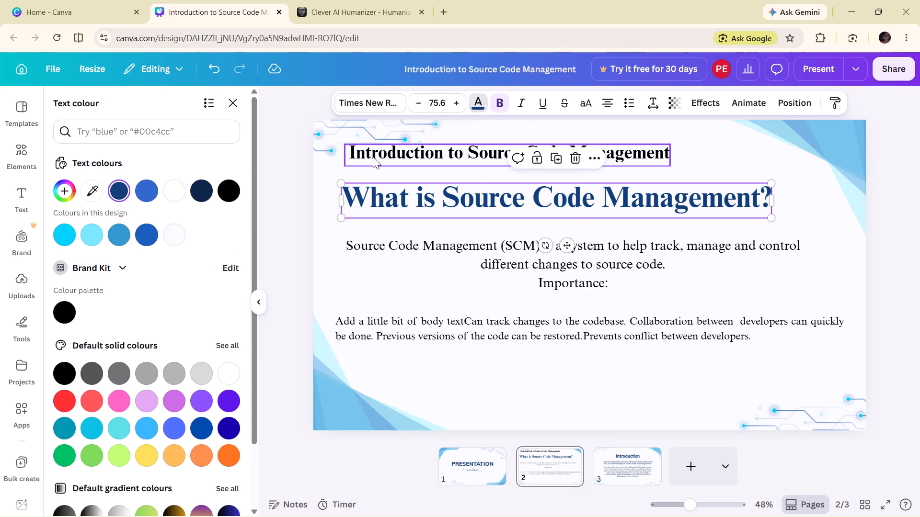
# Recolour the "Introduction to Source Code Management" line on page 2 to the medium blue used in the design.
pyautogui.click(430, 154)
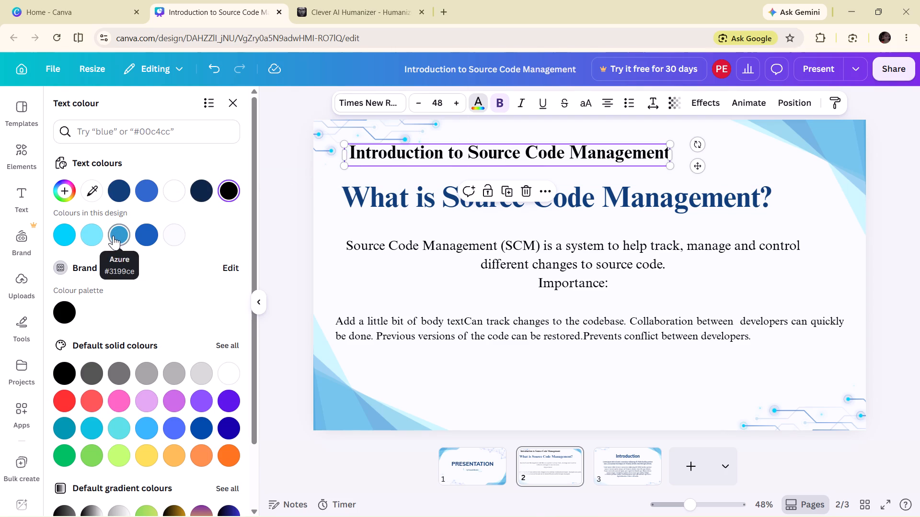
pyautogui.click(138, 236)
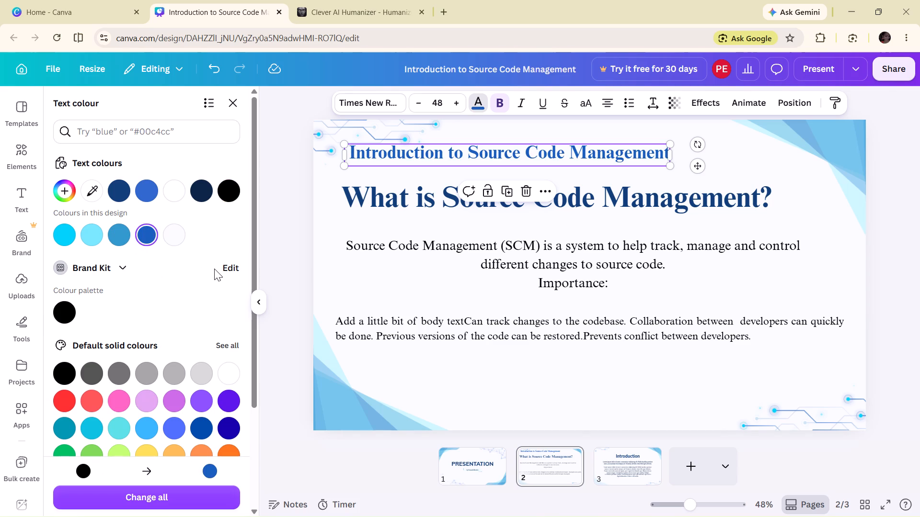
# Recolour the Source Code Management definition paragraph on page 2 to dark blue #0d2648, matching page 3's italic body text.
pyautogui.click(450, 252)
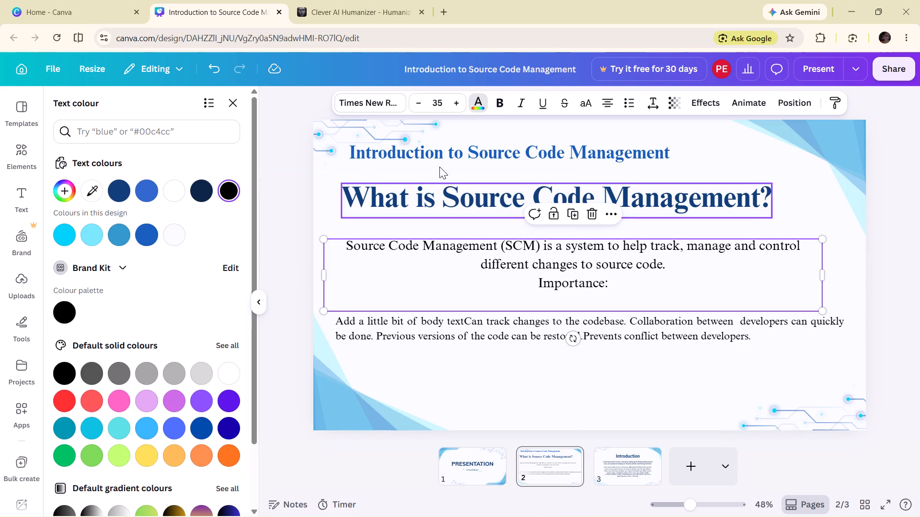
pyautogui.click(597, 471)
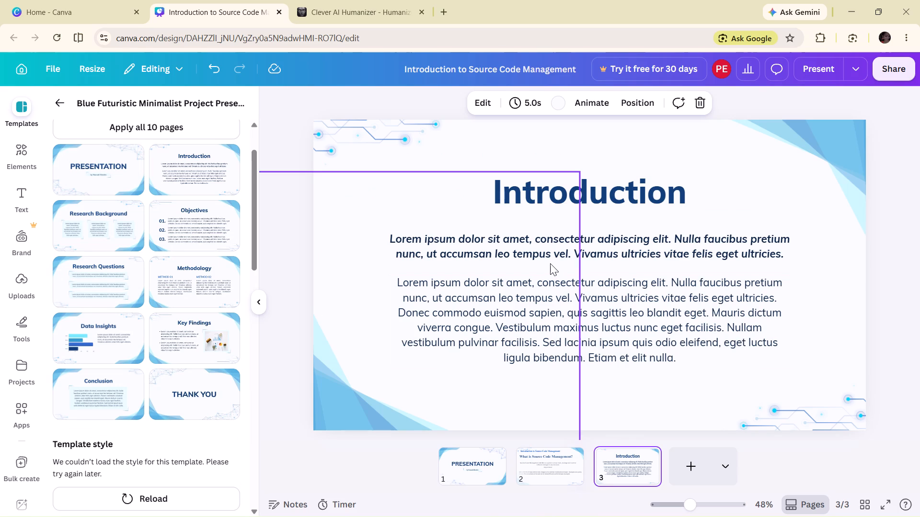
pyautogui.click(587, 234)
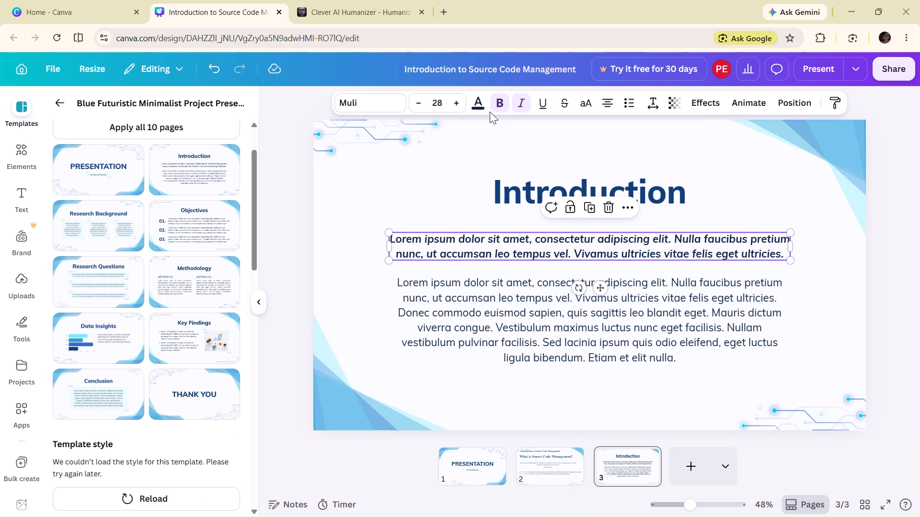
pyautogui.click(479, 104)
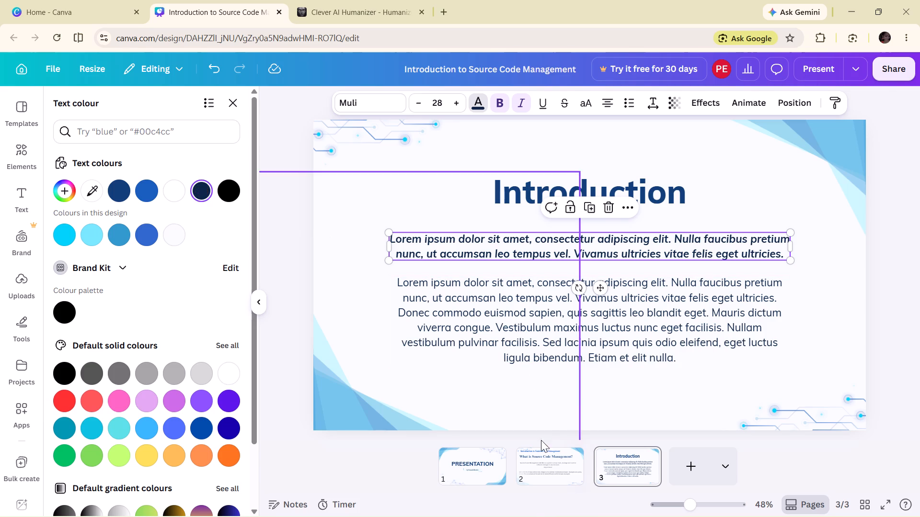
pyautogui.click(542, 471)
pyautogui.click(526, 244)
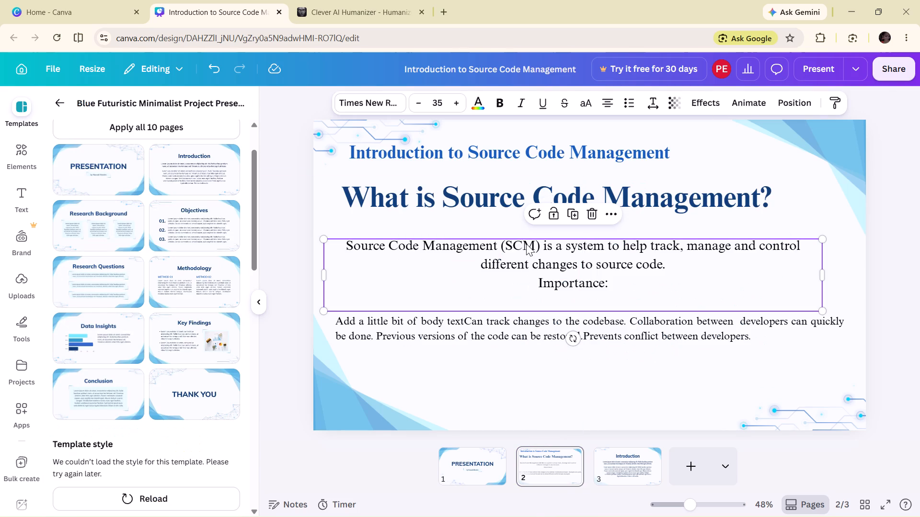
pyautogui.click(483, 96)
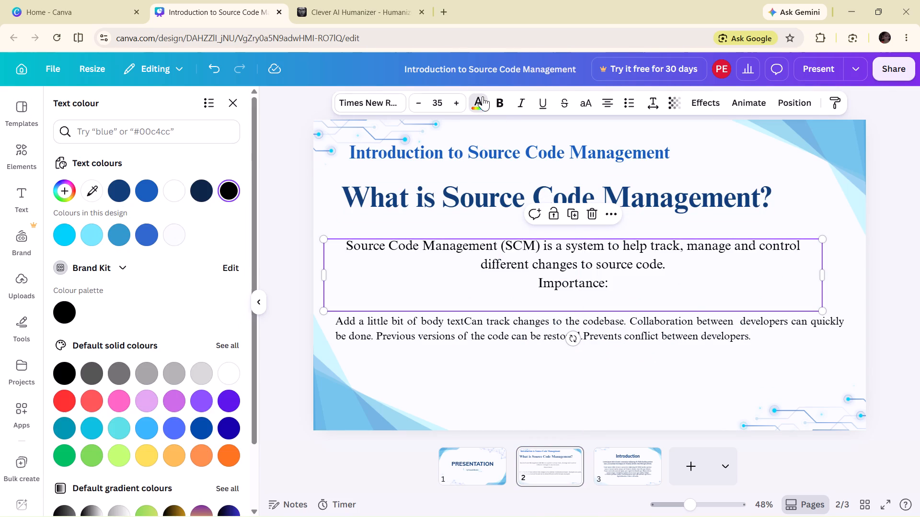
pyautogui.click(196, 185)
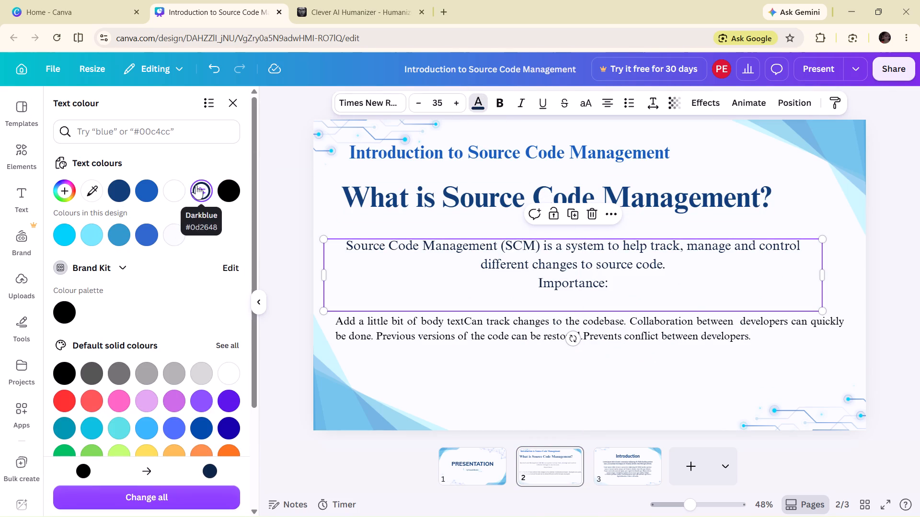
# Try lighter blue shades on the lower body paragraph of page 2, settling on dark blue #0d2648 to match page 3's body text.
pyautogui.click(408, 326)
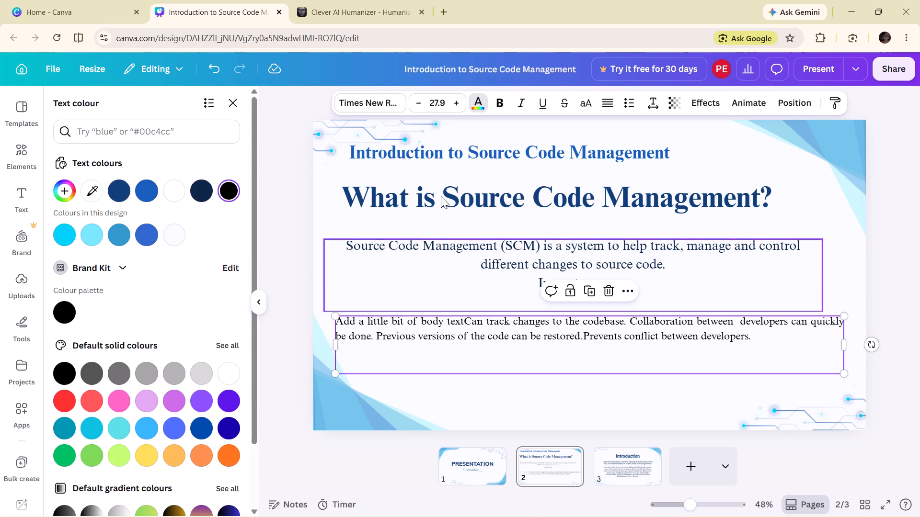
pyautogui.click(609, 456)
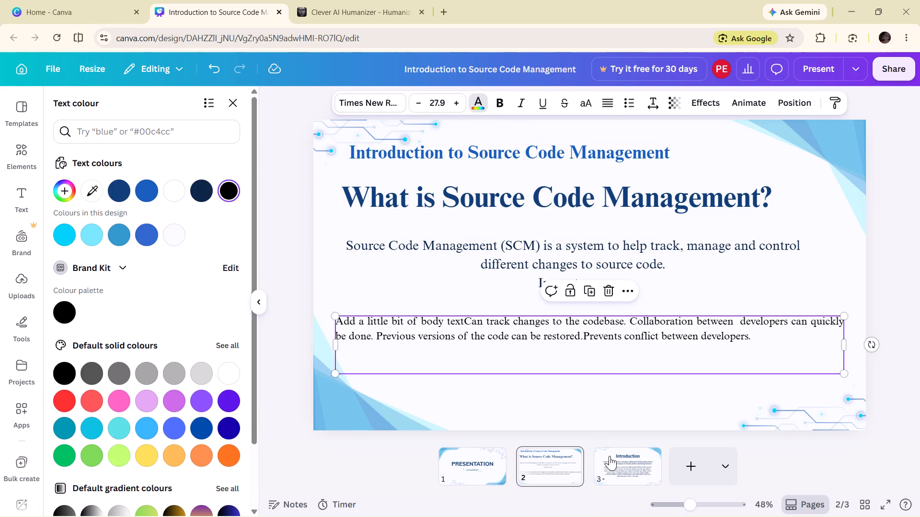
pyautogui.click(572, 323)
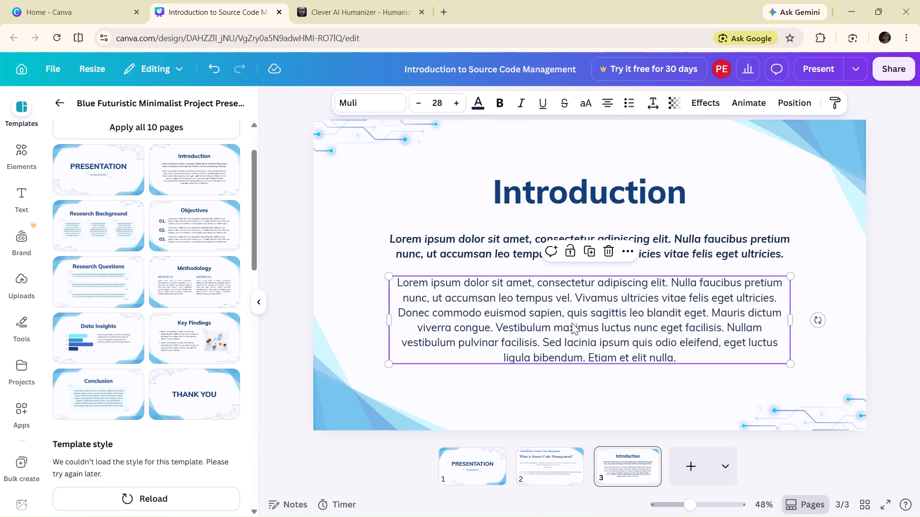
pyautogui.click(477, 106)
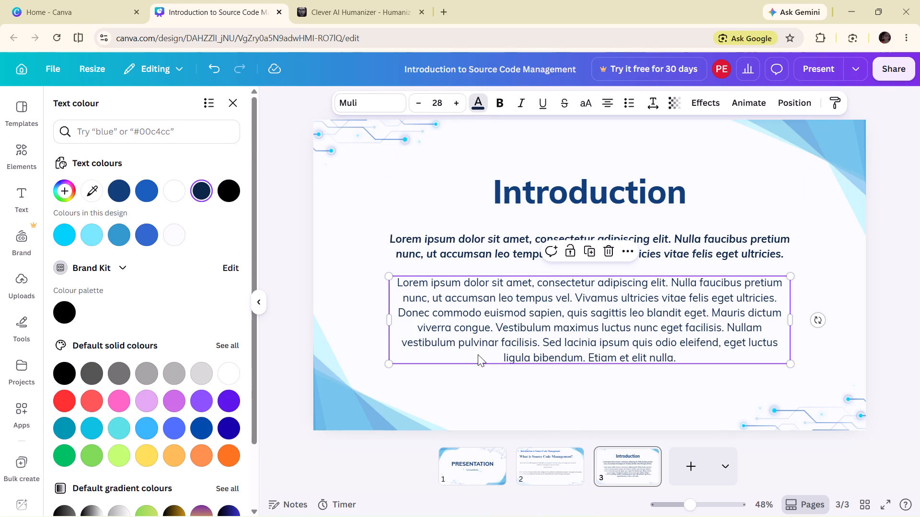
pyautogui.click(534, 464)
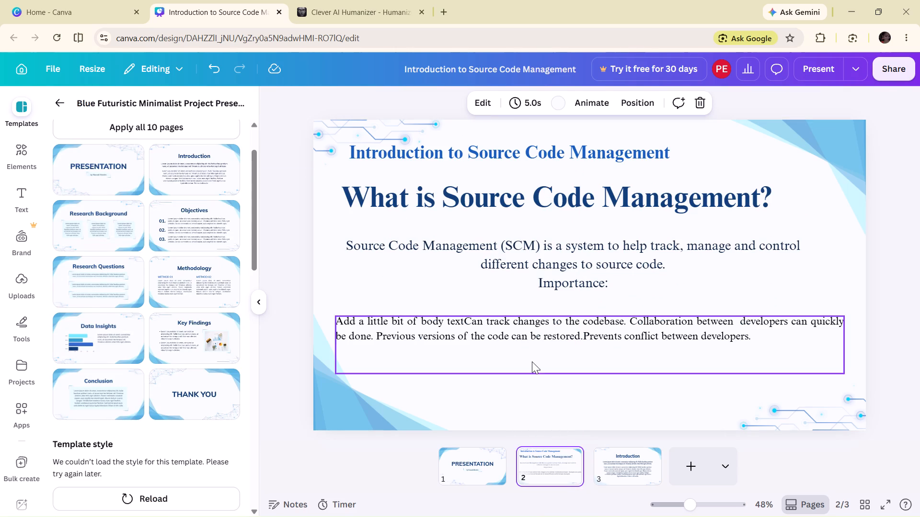
pyautogui.click(533, 353)
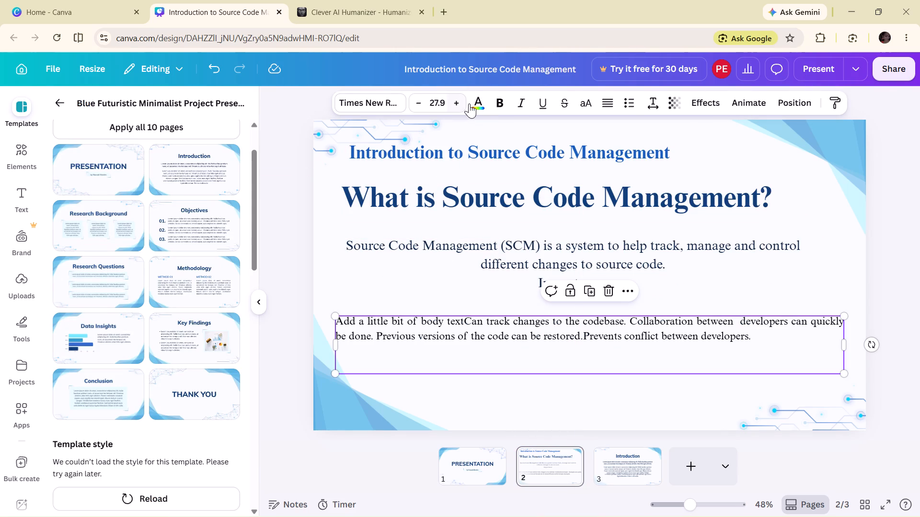
pyautogui.click(469, 103)
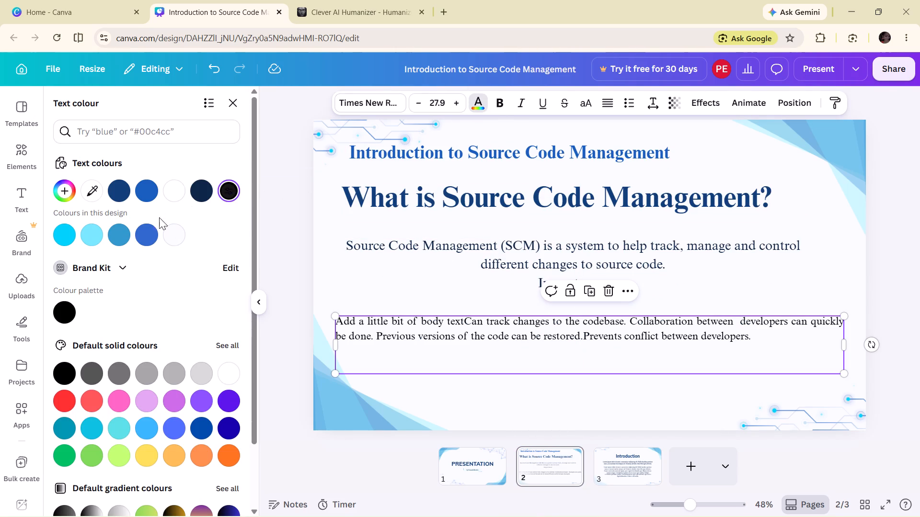
pyautogui.click(92, 233)
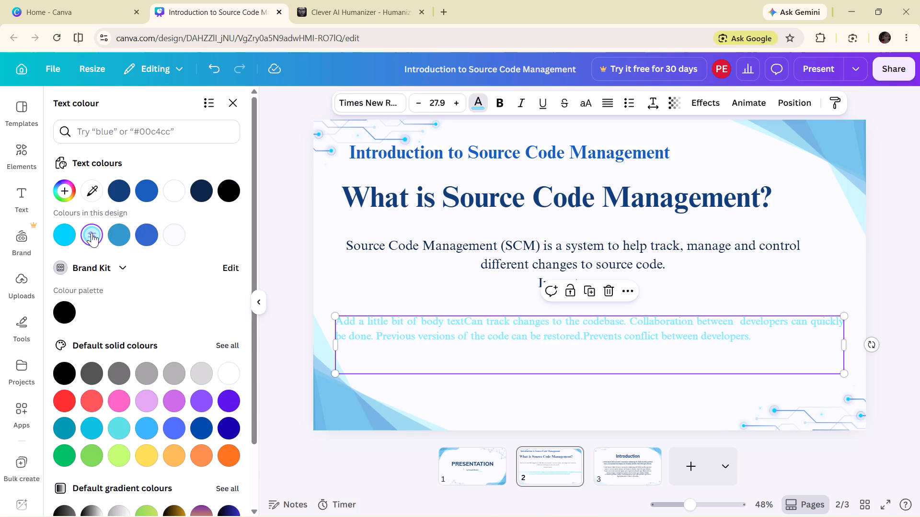
pyautogui.click(125, 233)
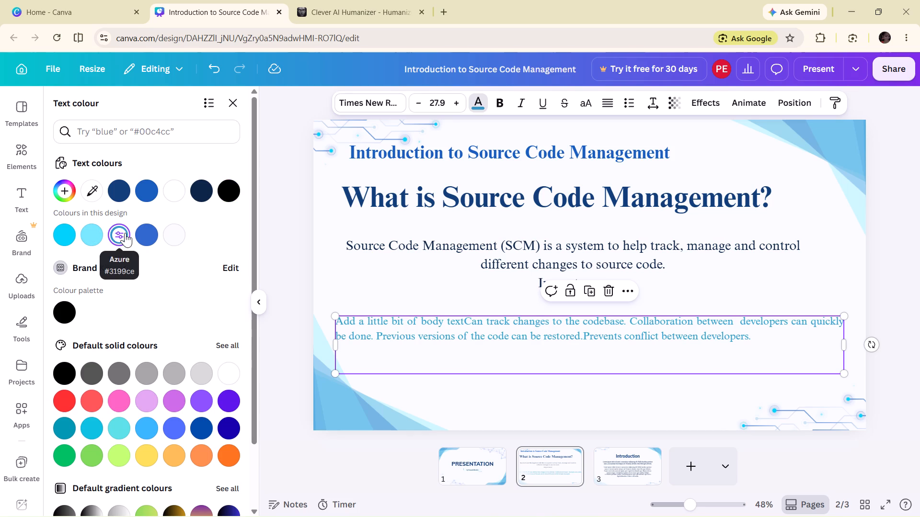
pyautogui.click(148, 234)
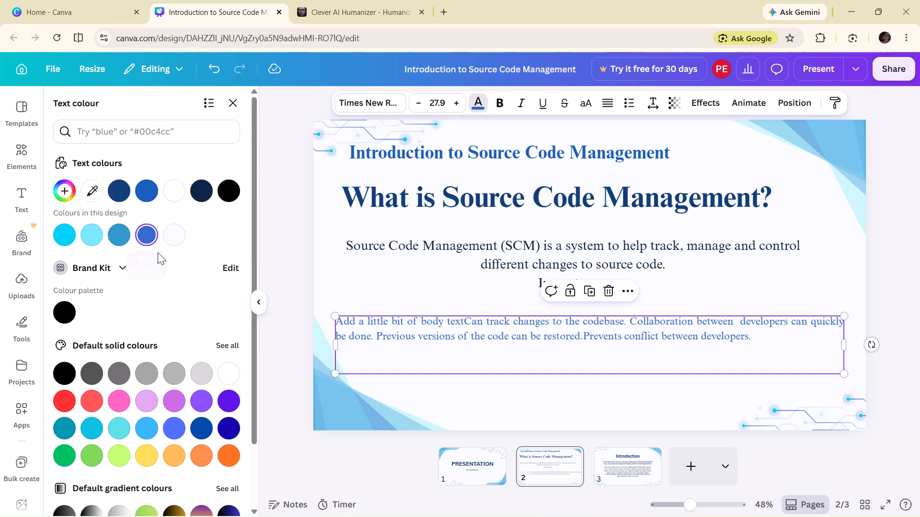
pyautogui.click(136, 191)
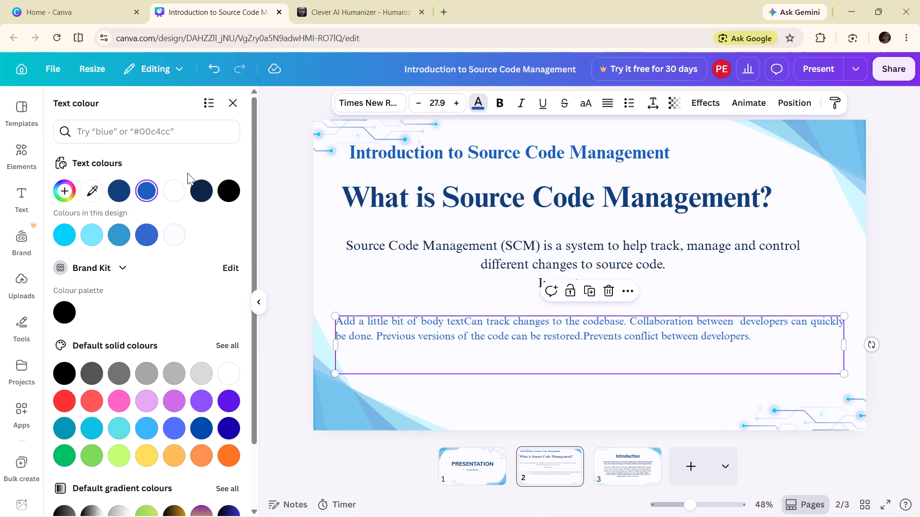
pyautogui.click(202, 198)
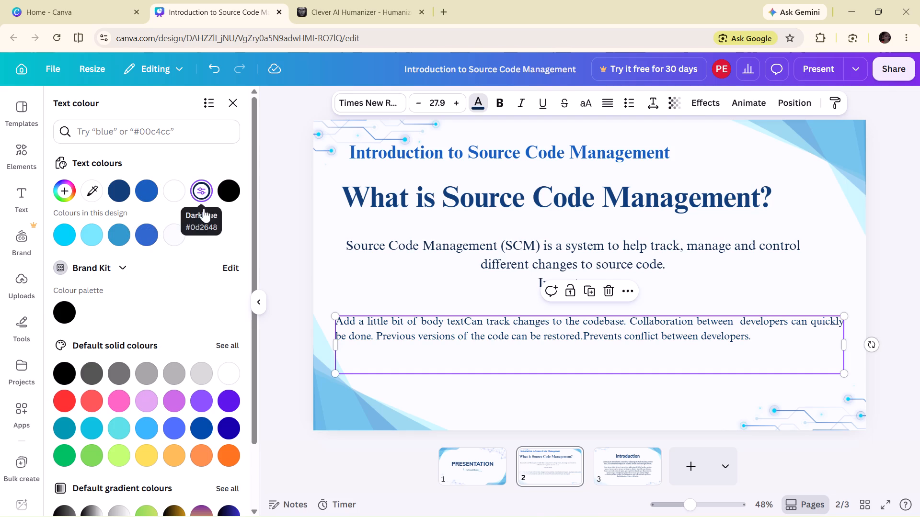
pyautogui.click(431, 255)
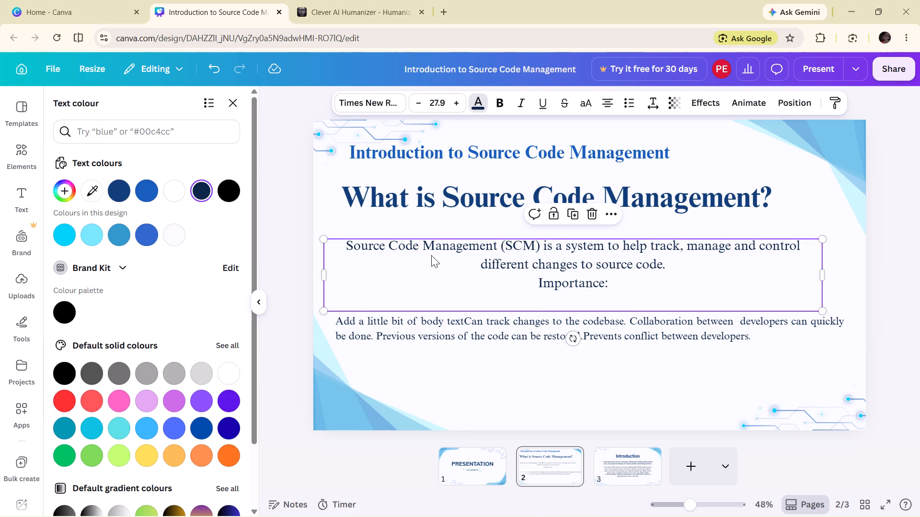
pyautogui.click(282, 345)
pyautogui.click(282, 345)
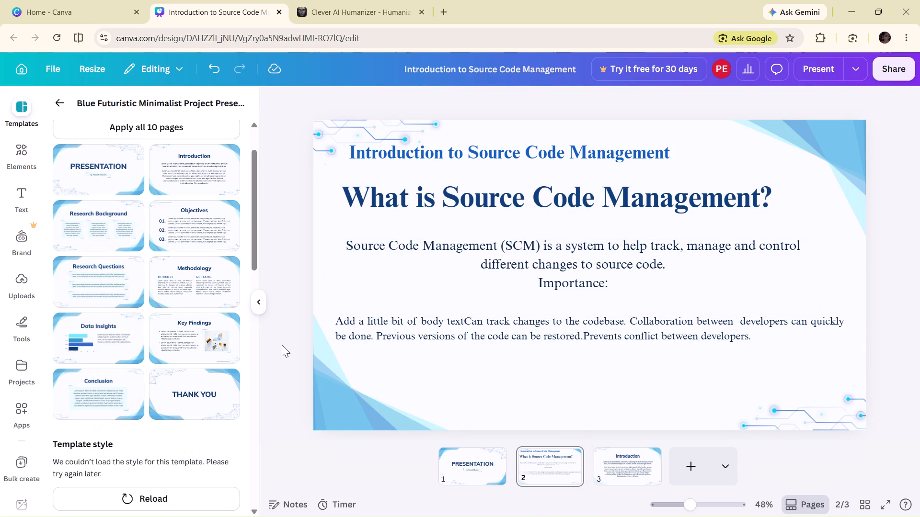
pyautogui.click(648, 466)
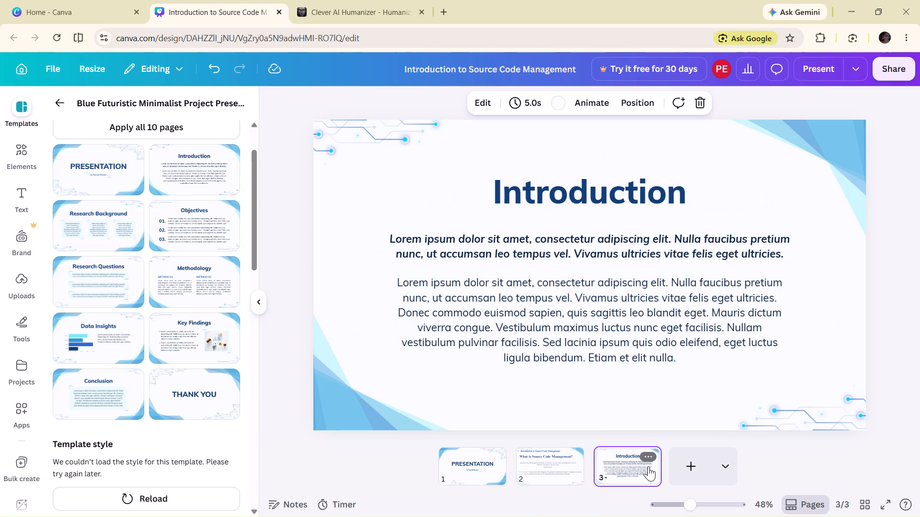
pyautogui.click(648, 356)
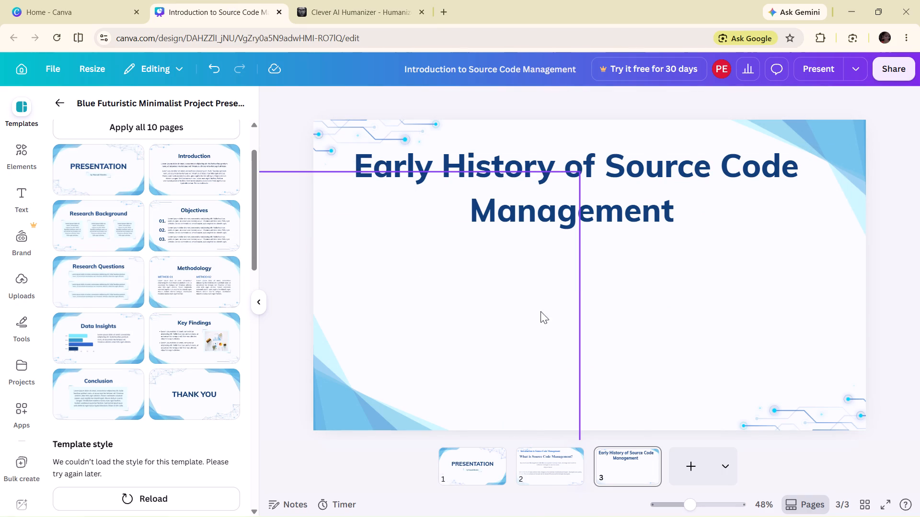
pyautogui.click(891, 337)
pyautogui.click(891, 337)
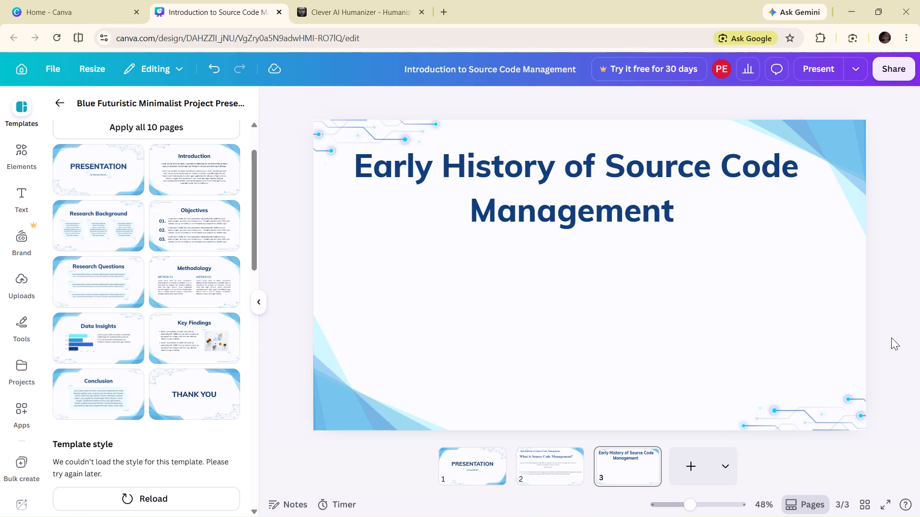
pyautogui.click(20, 203)
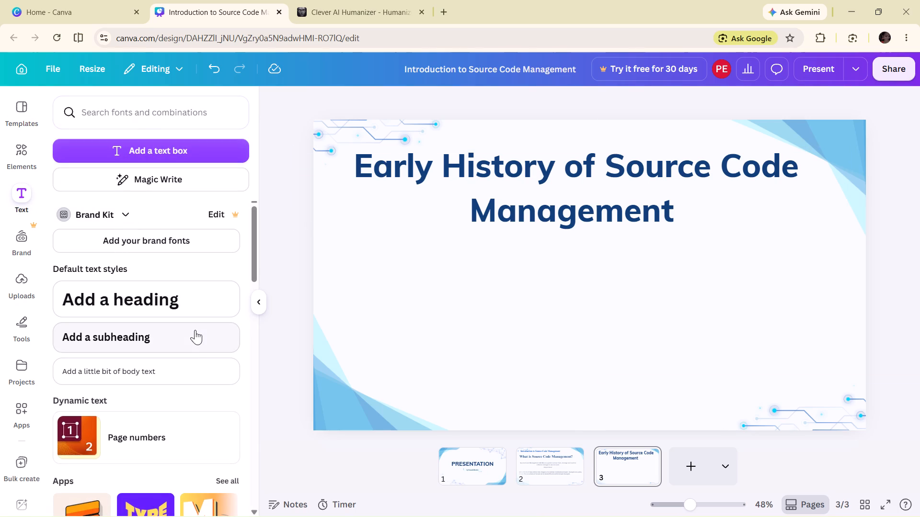
pyautogui.click(195, 330)
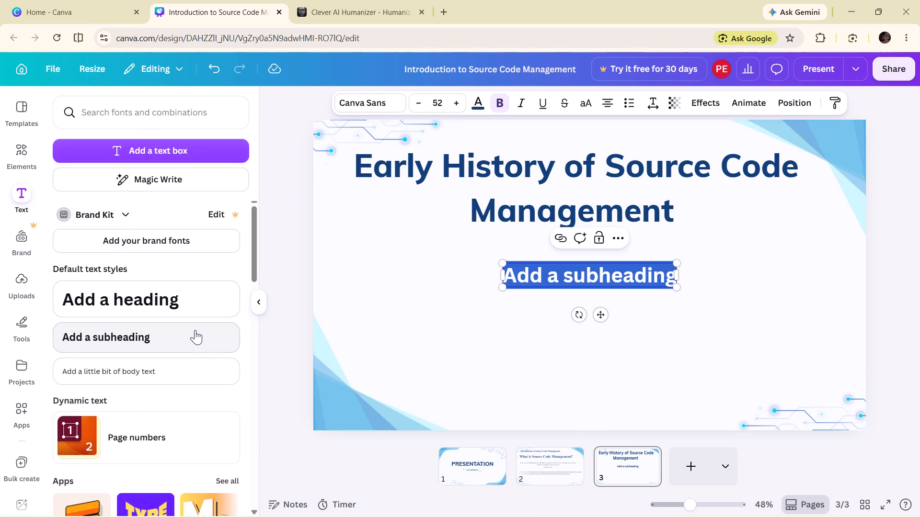
pyautogui.hotkey('ctrl', 'v')
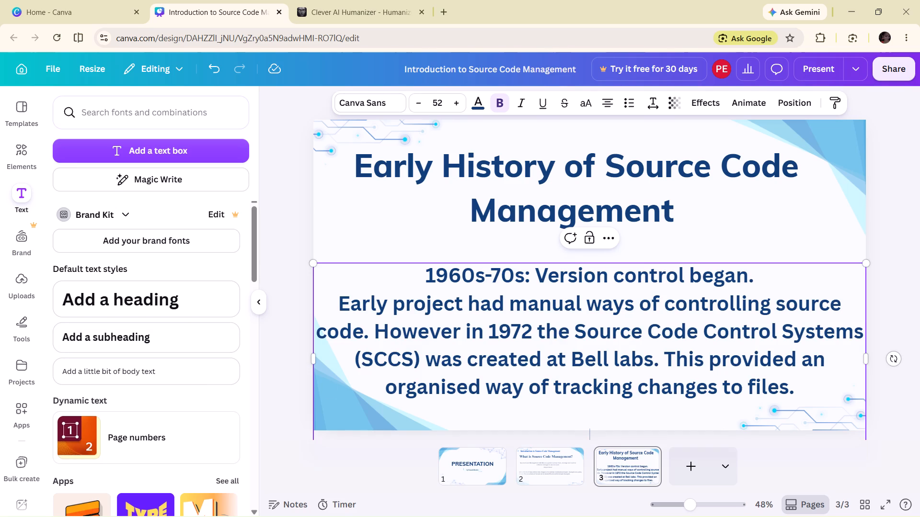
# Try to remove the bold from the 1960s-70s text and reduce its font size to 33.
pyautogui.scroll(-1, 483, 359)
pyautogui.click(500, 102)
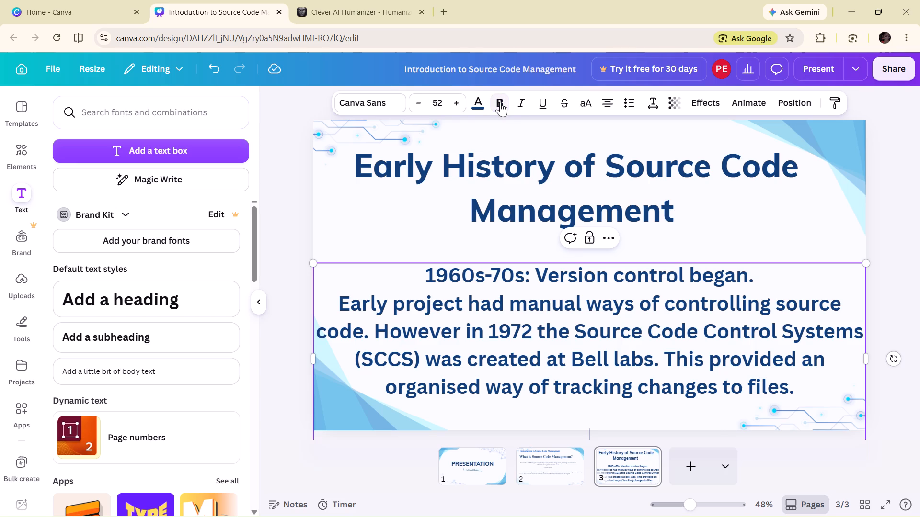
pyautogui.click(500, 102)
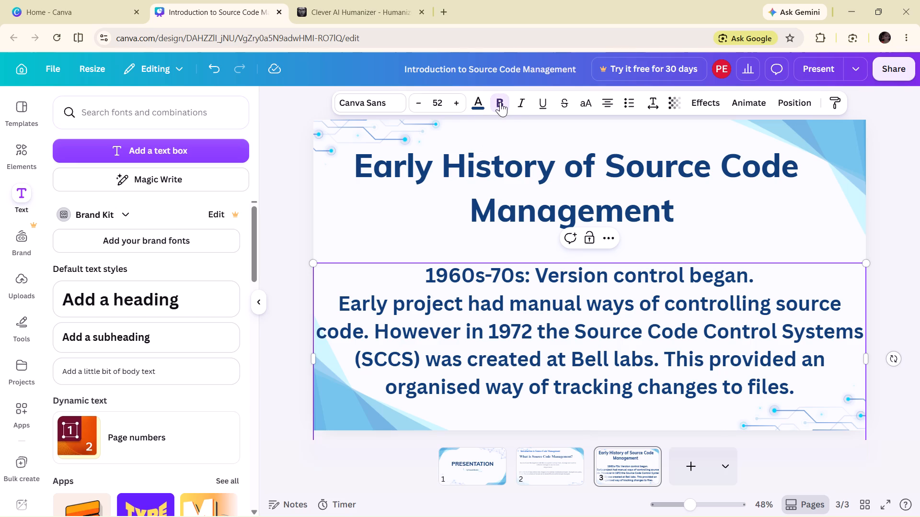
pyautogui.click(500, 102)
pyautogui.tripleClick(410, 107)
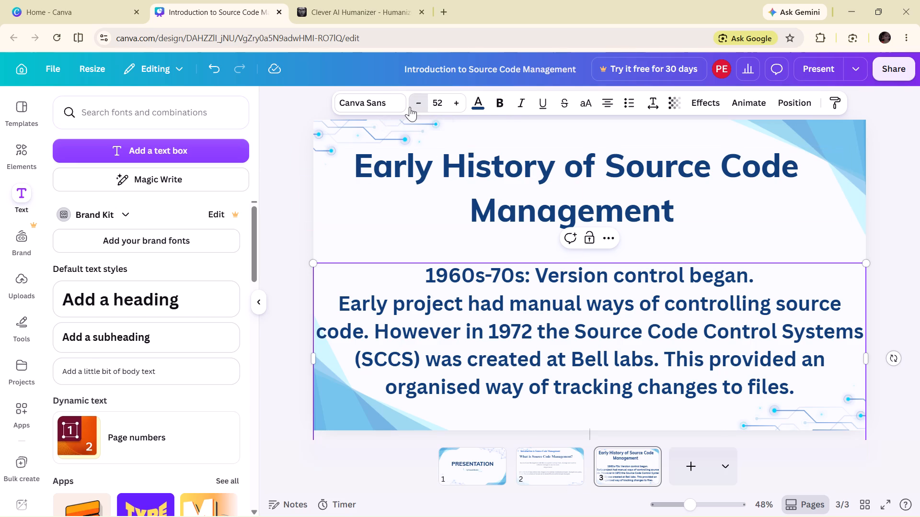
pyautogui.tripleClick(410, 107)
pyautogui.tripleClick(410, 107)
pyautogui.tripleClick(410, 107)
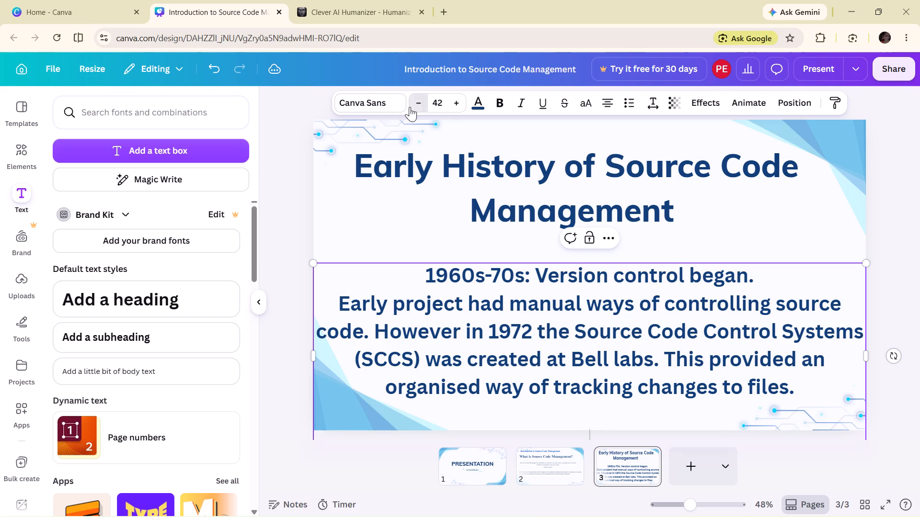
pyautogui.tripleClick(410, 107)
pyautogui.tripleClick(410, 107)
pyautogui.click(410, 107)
# Delete the empty trailing lines at the end of the 1960s-70s text box on page 3.
pyautogui.scroll(-2, 605, 349)
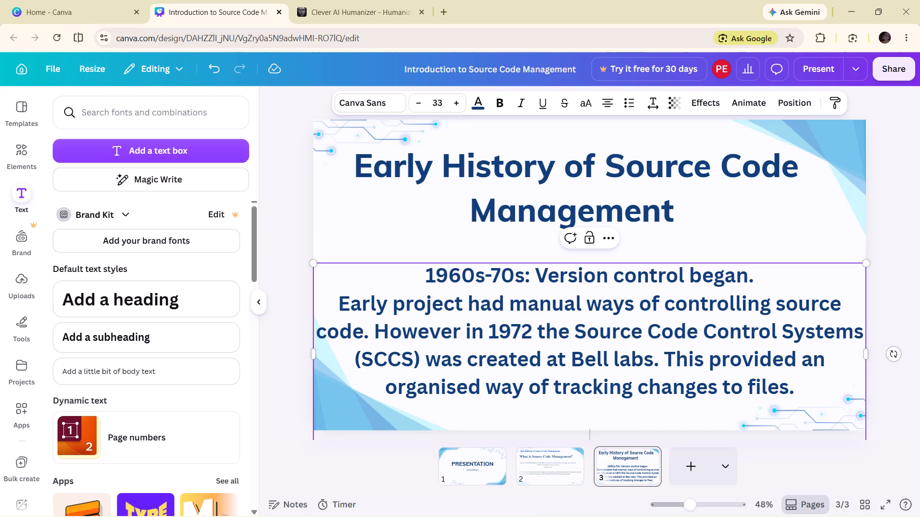
pyautogui.press('BackSpace')
pyautogui.press('BackSpace')
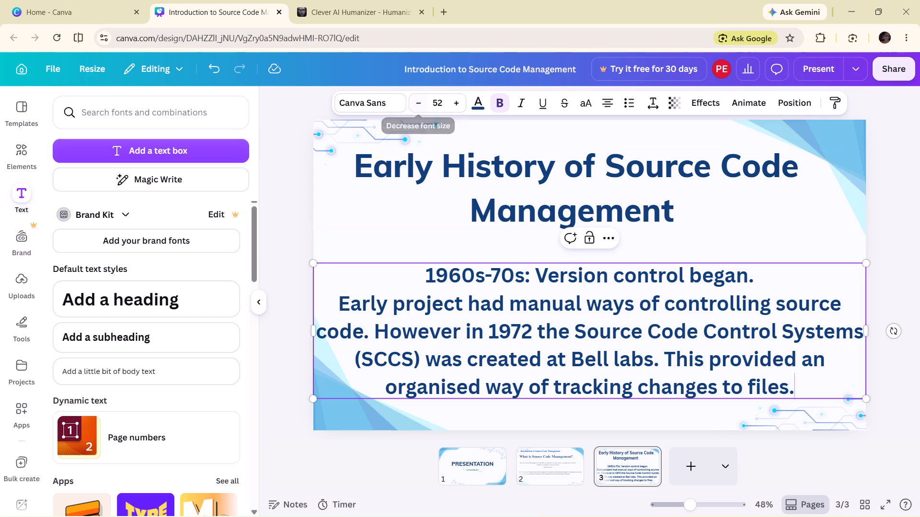
pyautogui.click(274, 353)
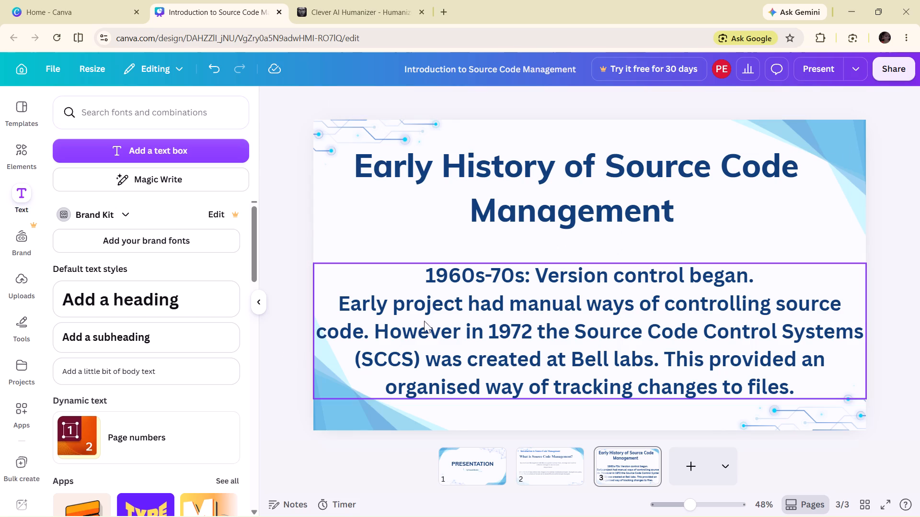
# Reduce the font size of the 1960s-70s text on page 3 to 28.
pyautogui.click(455, 317)
pyautogui.click(416, 95)
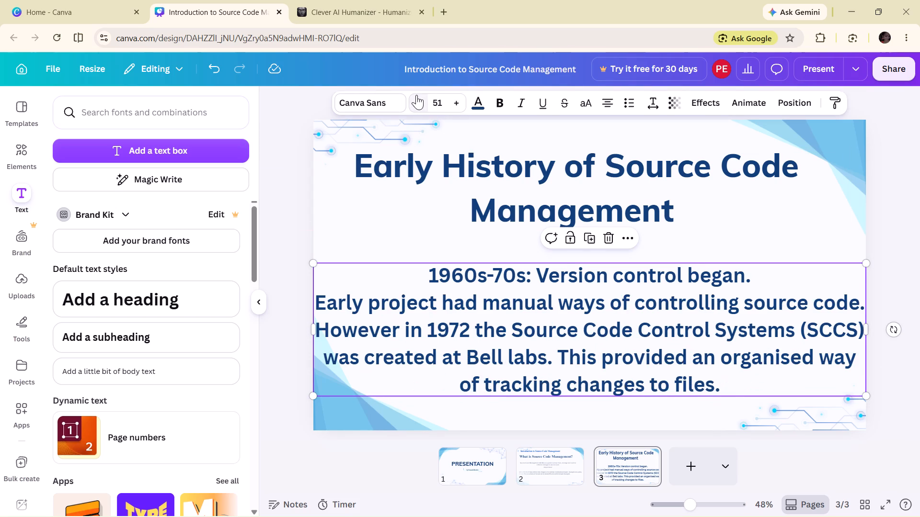
pyautogui.tripleClick(416, 95)
pyautogui.tripleClick(416, 95)
pyautogui.tripleClick(416, 95)
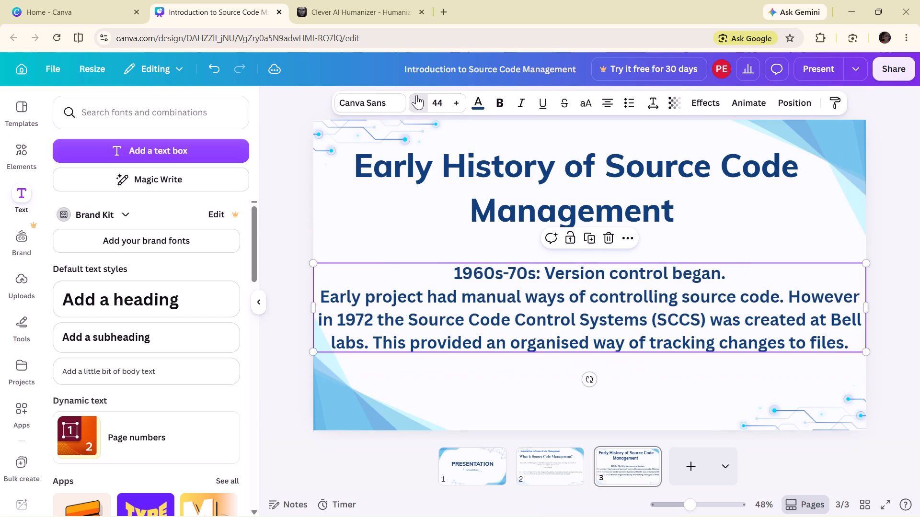
pyautogui.tripleClick(416, 95)
pyautogui.tripleClick(416, 95)
pyautogui.tripleClick(416, 95)
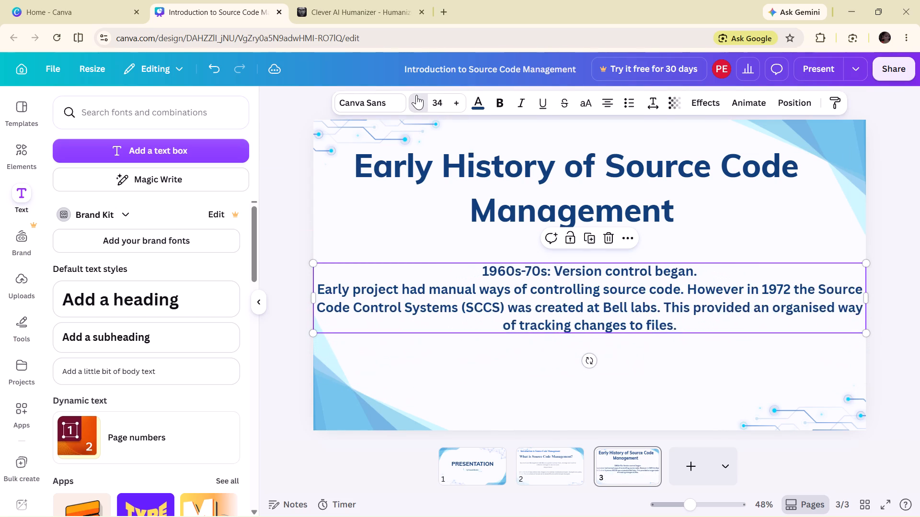
pyautogui.tripleClick(416, 95)
pyautogui.doubleClick(416, 95)
# Set both the 1960s-70s text and the page 3 heading in Times New Roman MT.
pyautogui.click(393, 96)
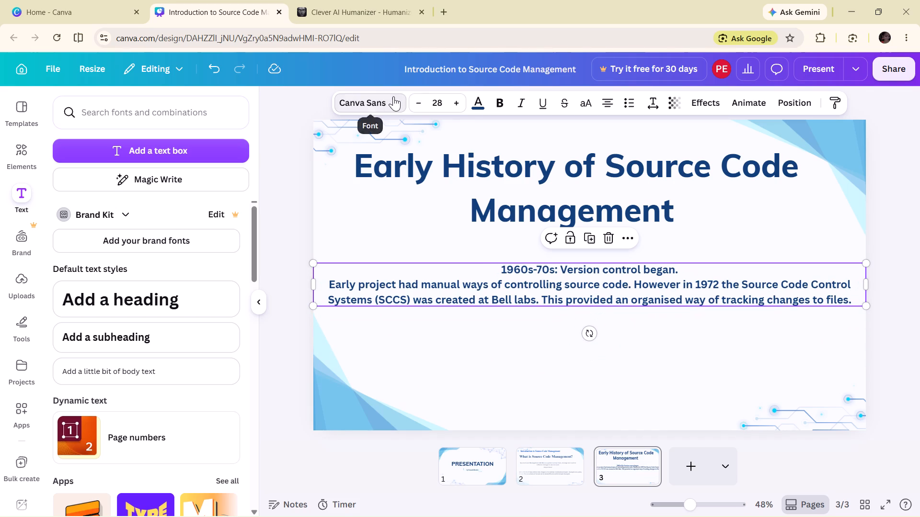
pyautogui.click(202, 364)
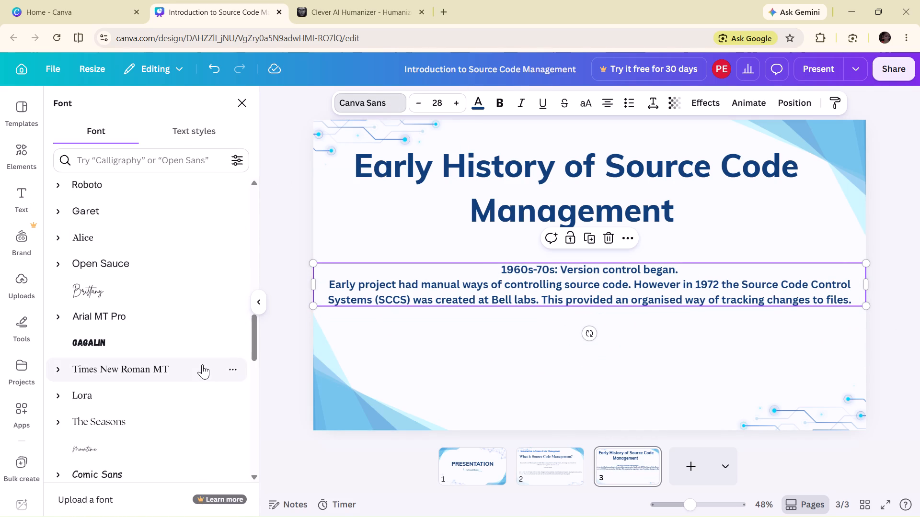
pyautogui.click(473, 175)
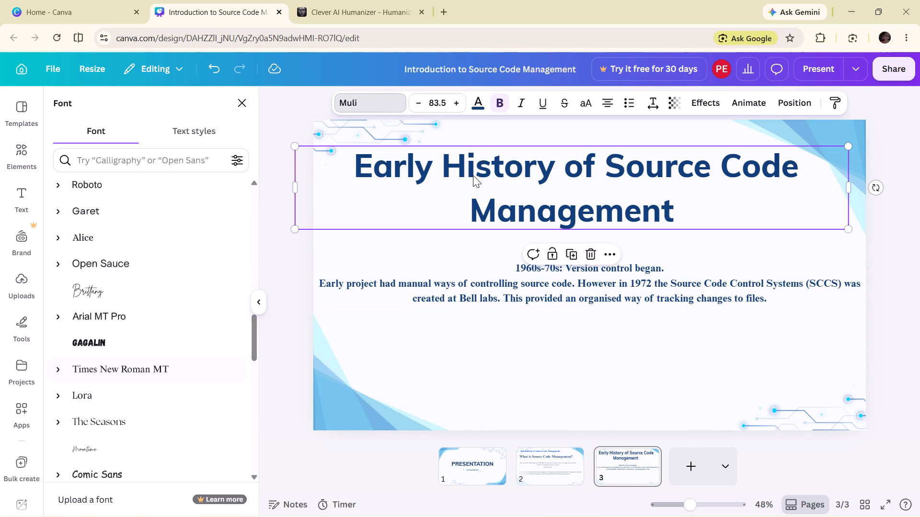
pyautogui.click(167, 362)
# Recolour the 1960s-70s text with the darkest navy from the design's text colours.
pyautogui.click(433, 297)
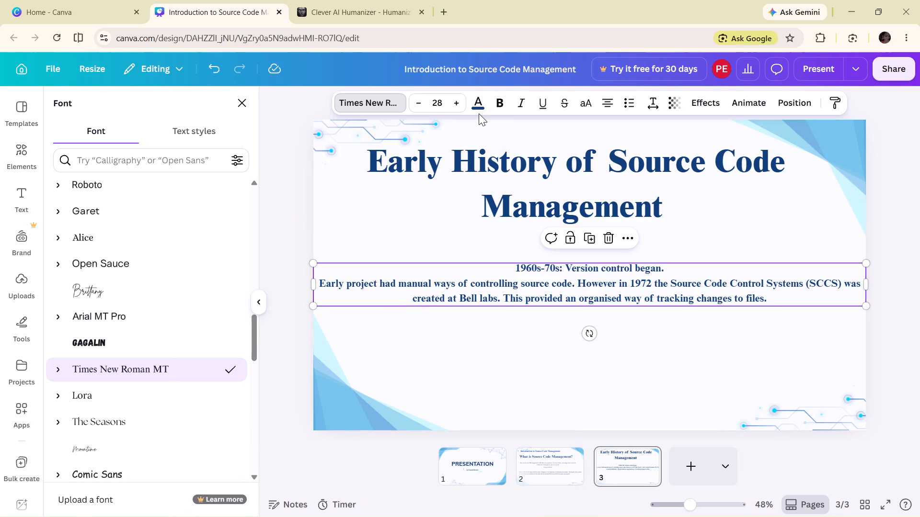
pyautogui.click(479, 105)
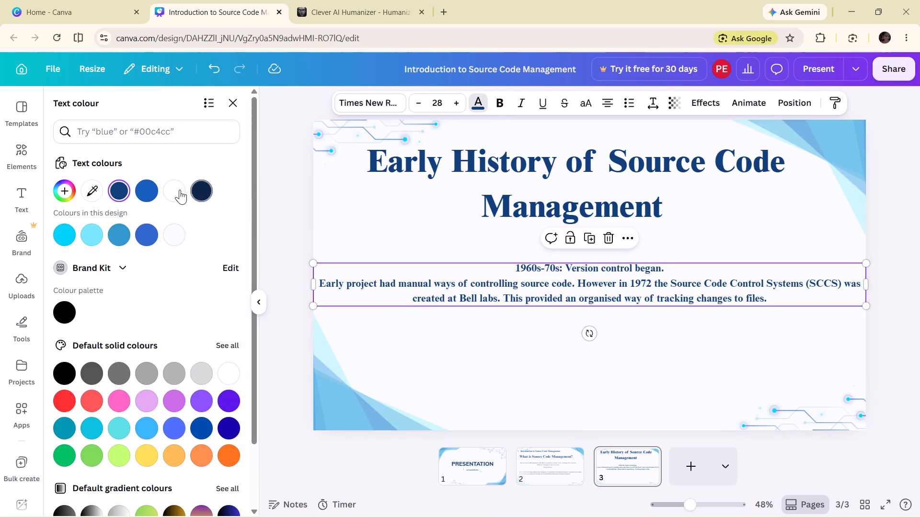
pyautogui.click(207, 195)
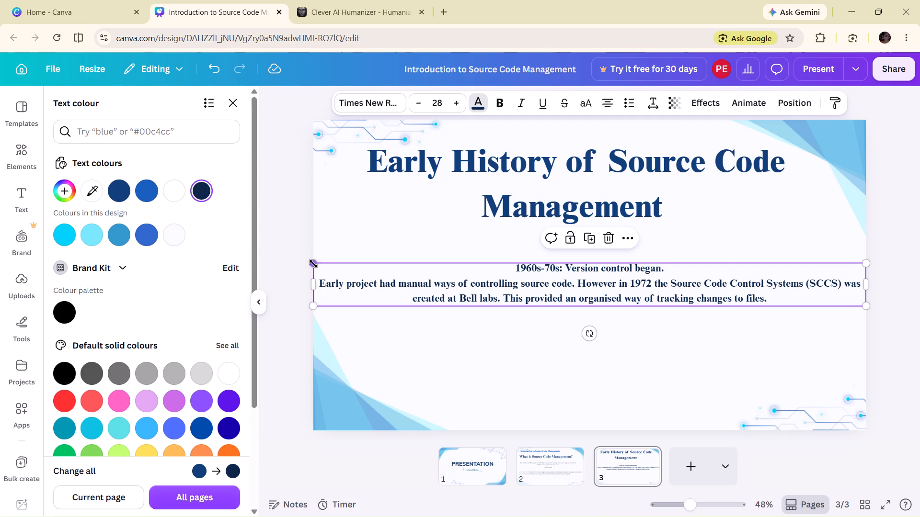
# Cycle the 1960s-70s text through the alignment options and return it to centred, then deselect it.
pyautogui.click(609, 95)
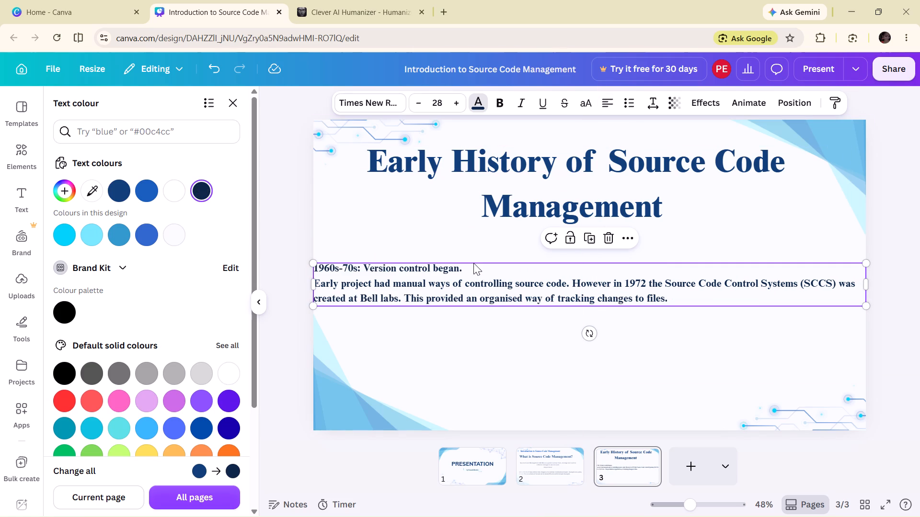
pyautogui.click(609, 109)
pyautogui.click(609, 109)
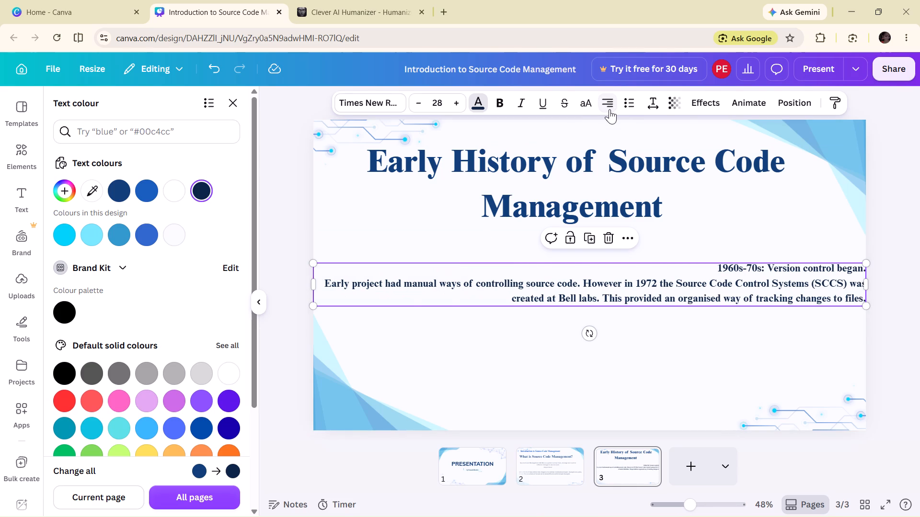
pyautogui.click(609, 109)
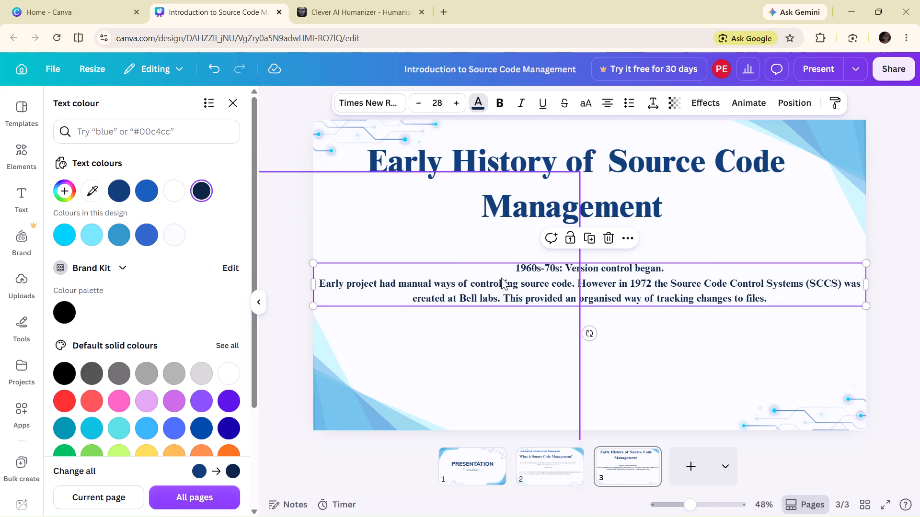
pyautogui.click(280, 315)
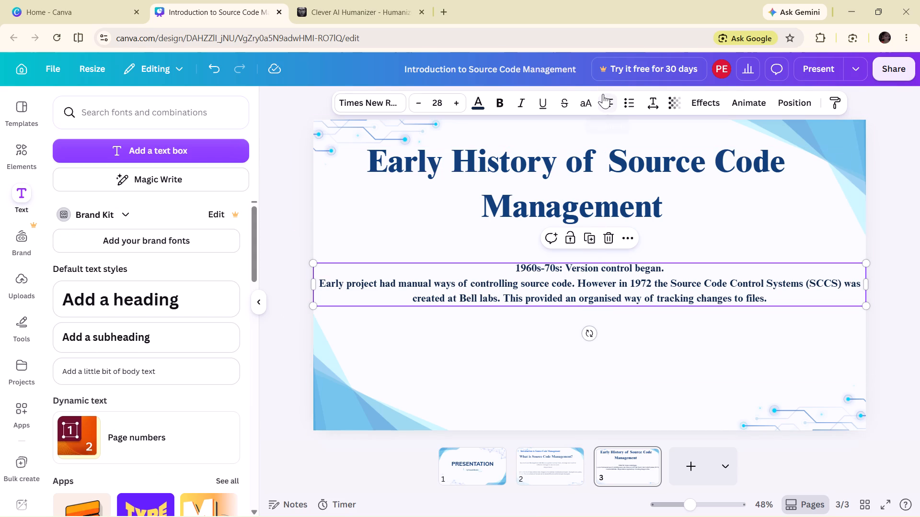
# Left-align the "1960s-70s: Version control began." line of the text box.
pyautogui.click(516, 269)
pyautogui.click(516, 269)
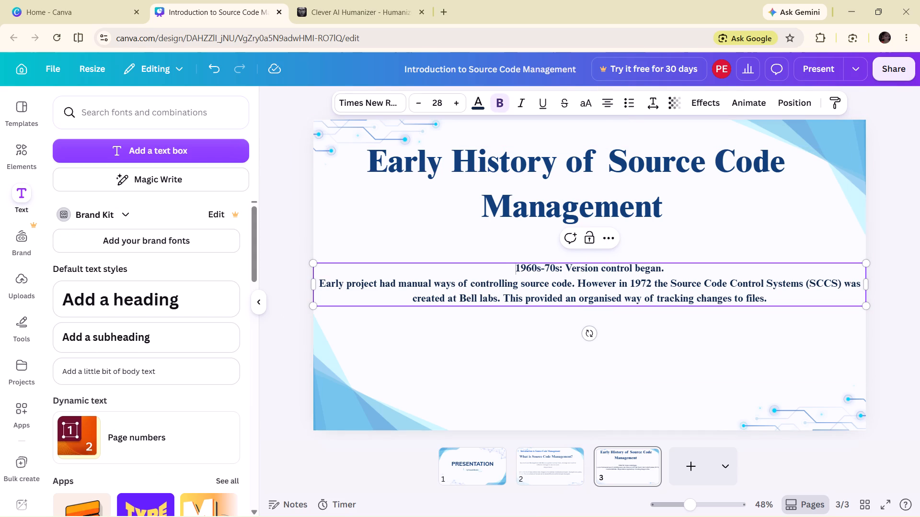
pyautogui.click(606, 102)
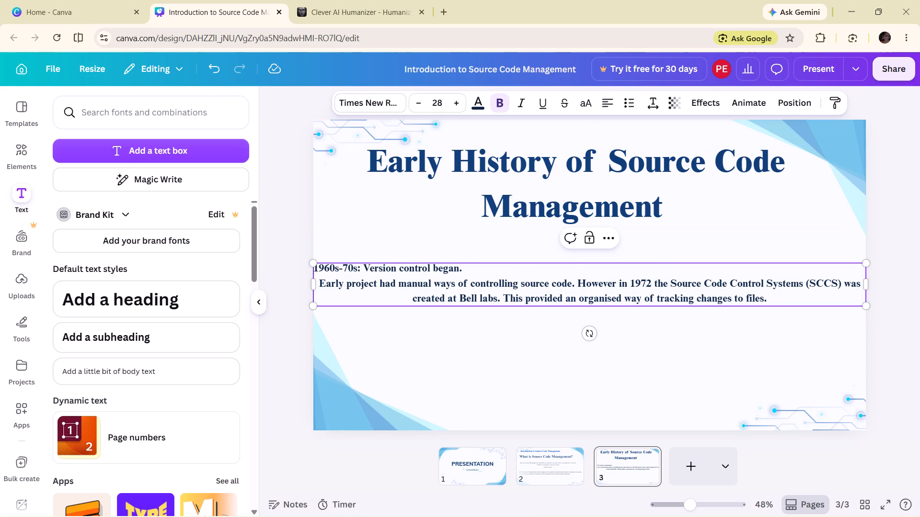
# Join "1960s-70s: Version control began." with the following sentence using a single space and centre-align the resulting paragraph.
pyautogui.click(321, 286)
pyautogui.press('BackSpace')
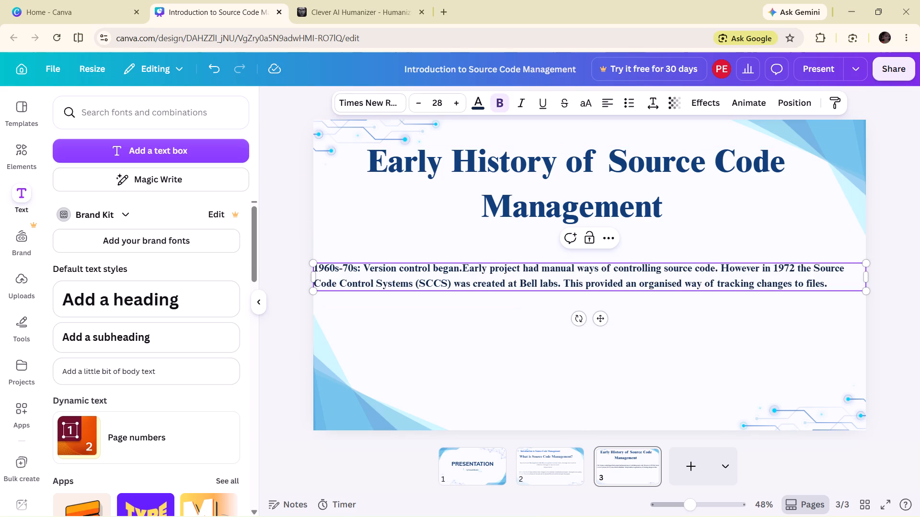
pyautogui.press('space')
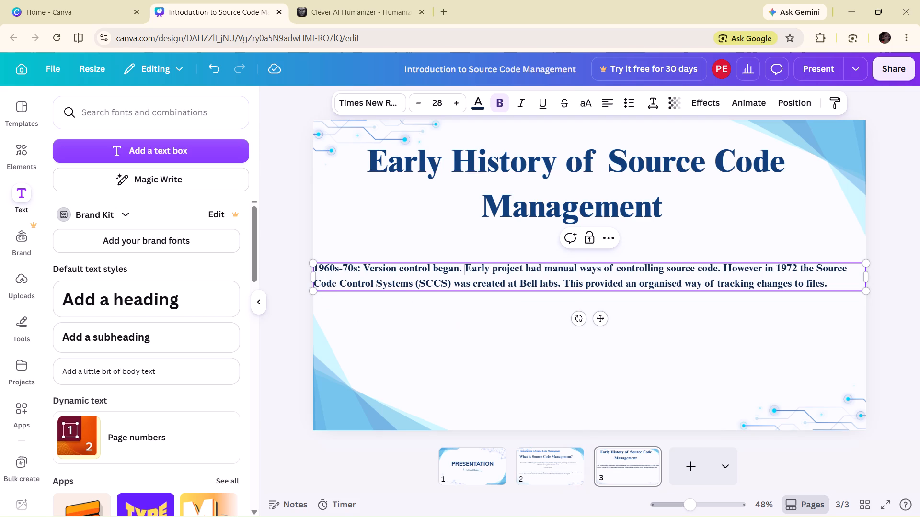
pyautogui.click(724, 274)
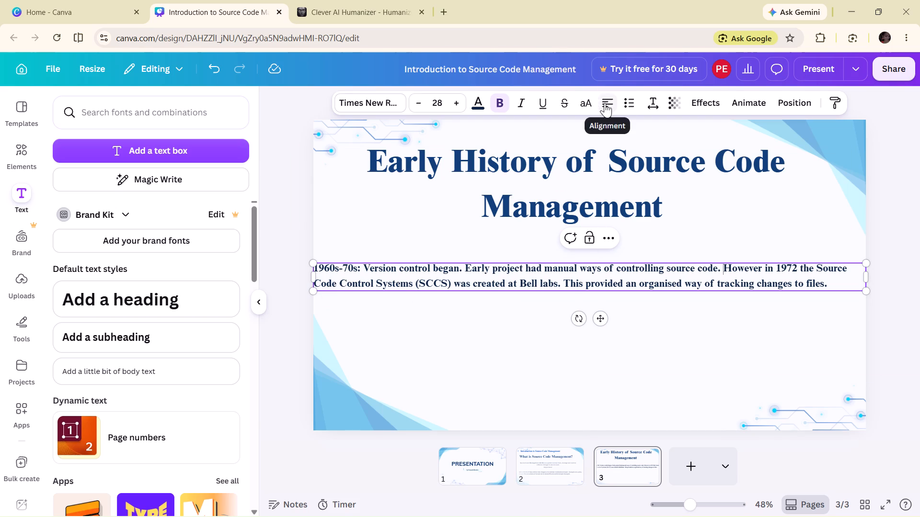
pyautogui.click(606, 103)
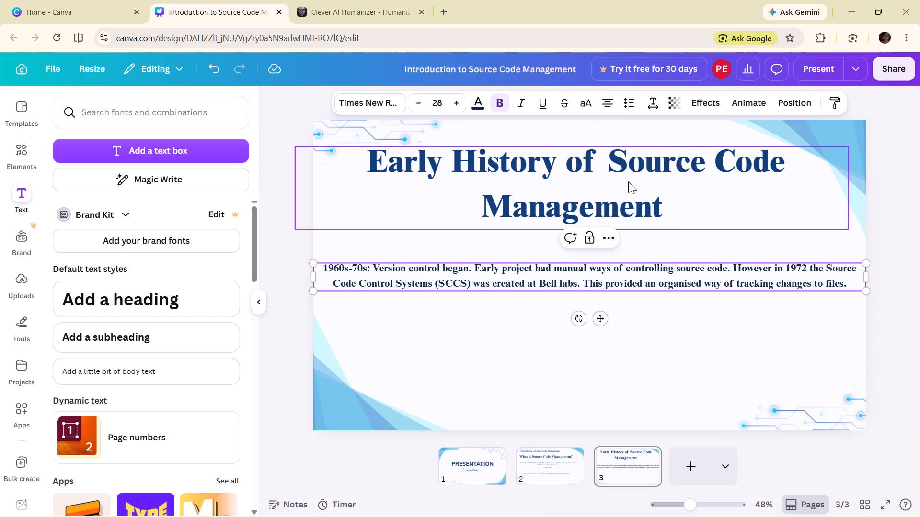
# Increase the font size of the 1960s-70s text to 31.
pyautogui.click(457, 106)
pyautogui.click(457, 106)
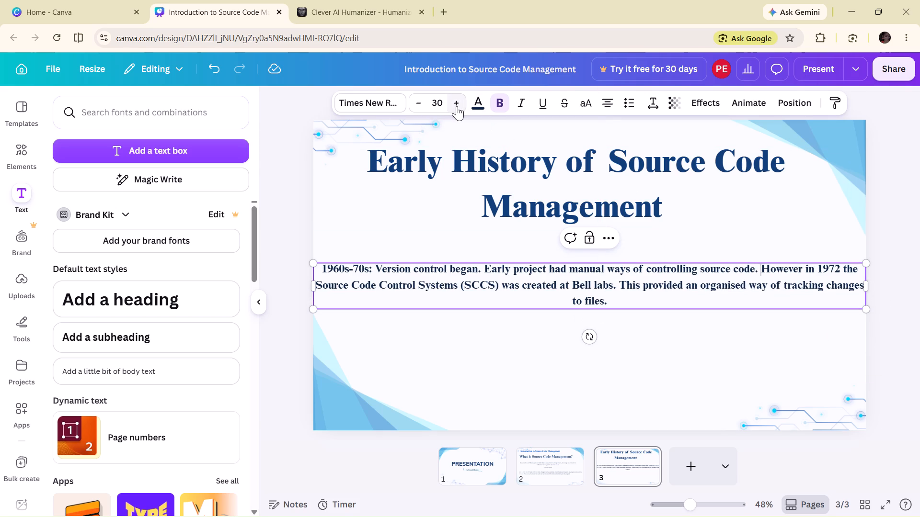
pyautogui.click(457, 106)
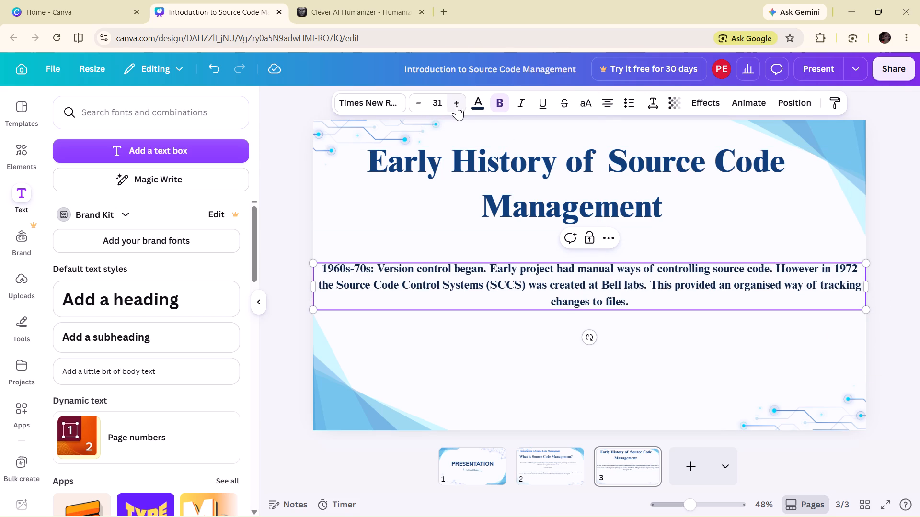
pyautogui.click(274, 331)
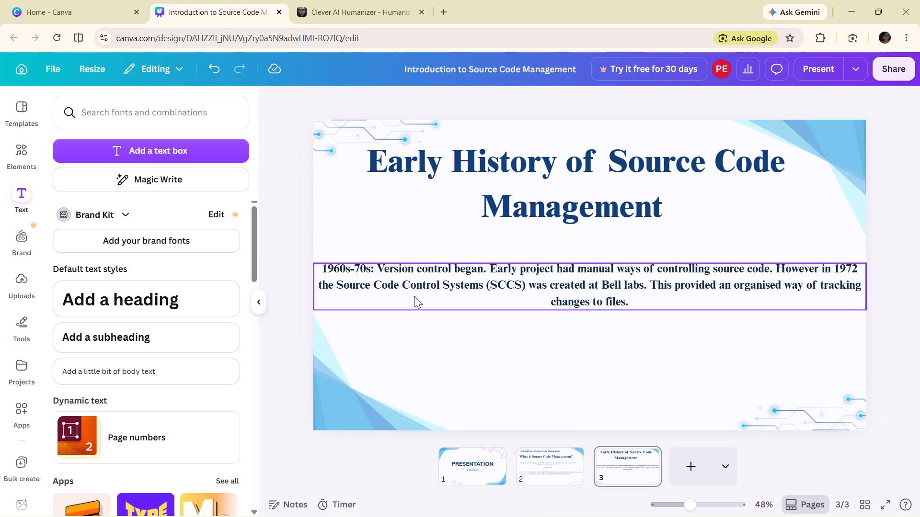
# Move the 1960s-70s text box up beneath the heading and resize it so the text fits two lines at font size 28.
pyautogui.moveTo(451, 265); pyautogui.dragTo(451, 247)
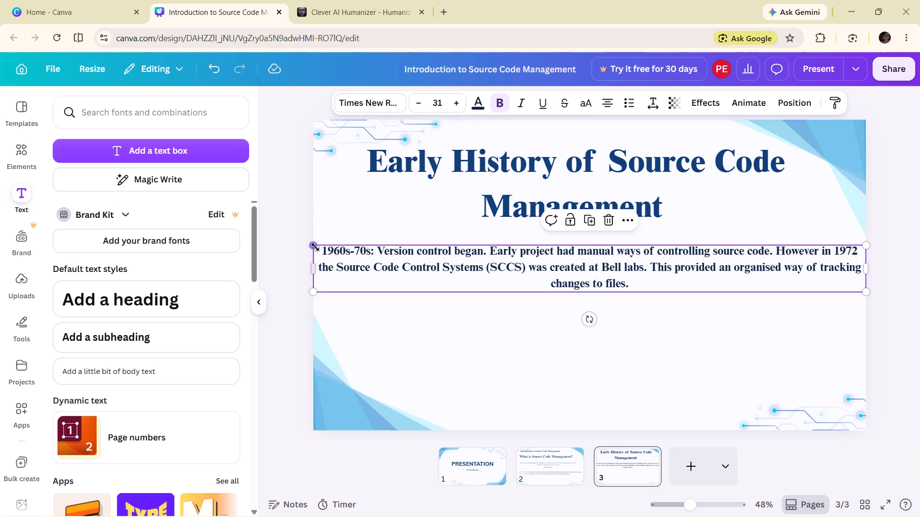
pyautogui.moveTo(315, 247); pyautogui.dragTo(368, 263)
pyautogui.click(368, 263)
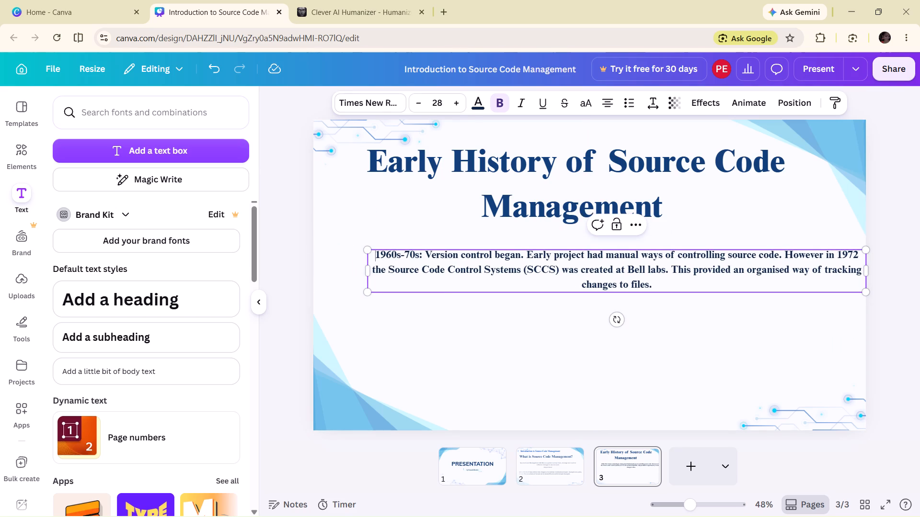
pyautogui.click(278, 292)
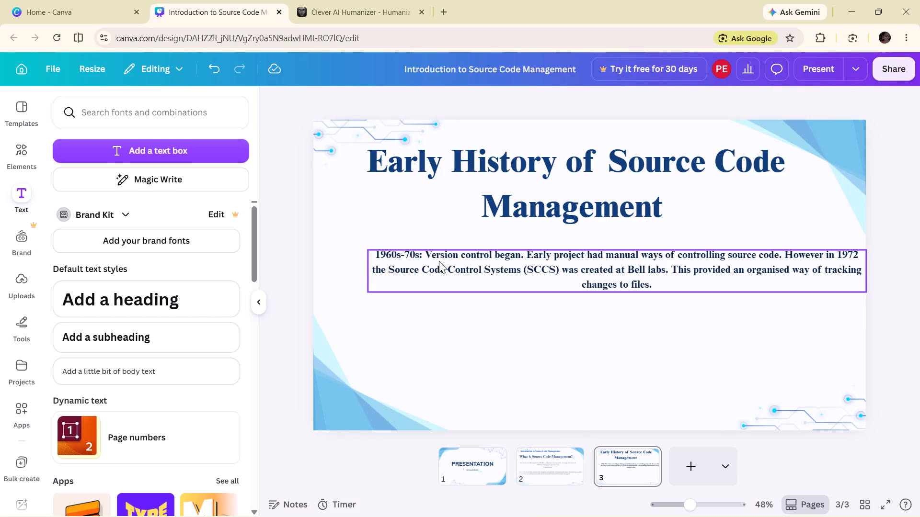
pyautogui.moveTo(439, 261); pyautogui.dragTo(409, 253)
pyautogui.click(286, 286)
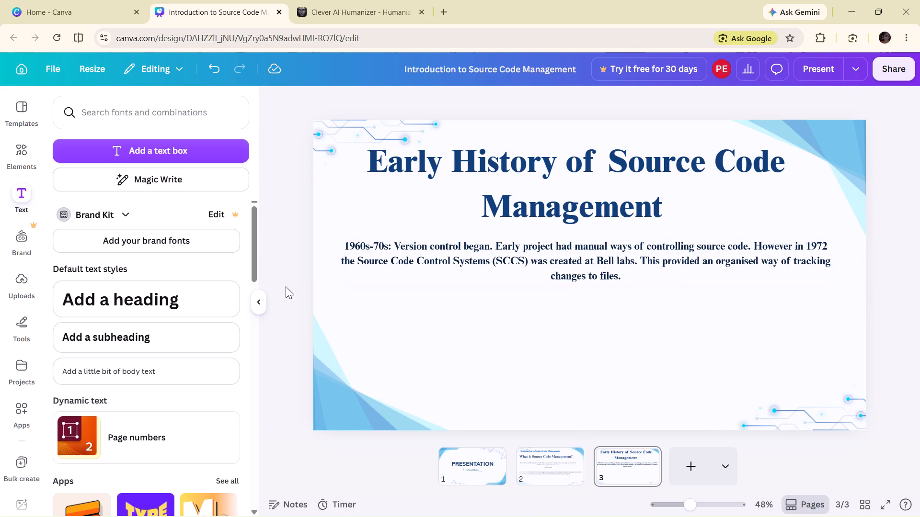
pyautogui.moveTo(542, 267); pyautogui.dragTo(542, 271)
pyautogui.click(542, 271)
pyautogui.click(513, 191)
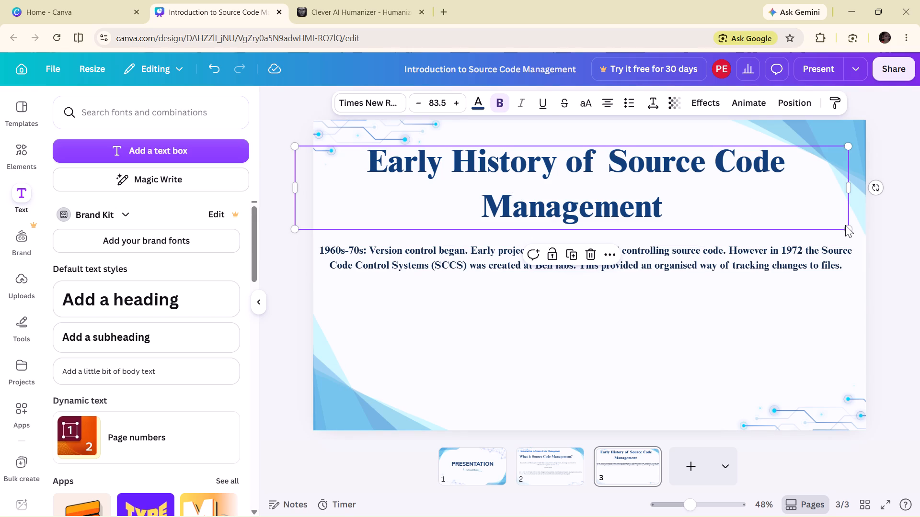
pyautogui.moveTo(845, 225); pyautogui.dragTo(843, 206)
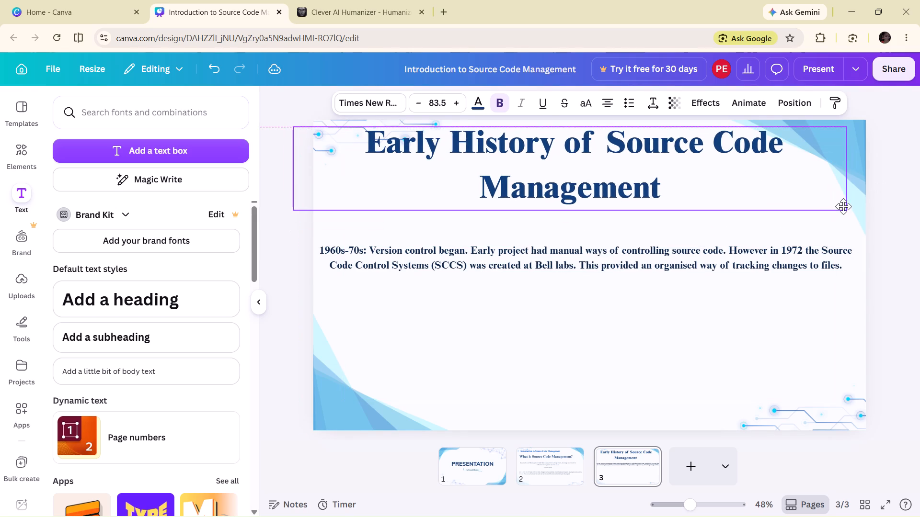
pyautogui.moveTo(843, 206); pyautogui.dragTo(845, 220)
pyautogui.moveTo(848, 223); pyautogui.dragTo(809, 214)
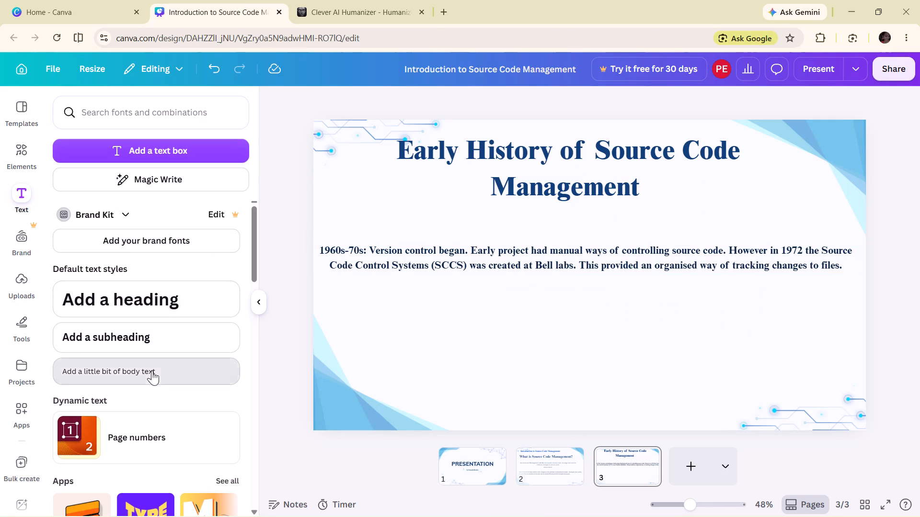
pyautogui.hotkey('ctrl', 'v')
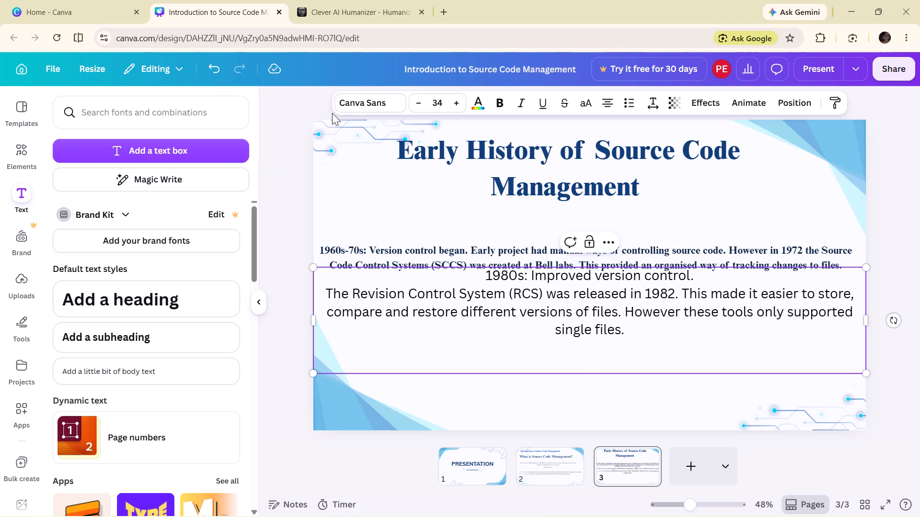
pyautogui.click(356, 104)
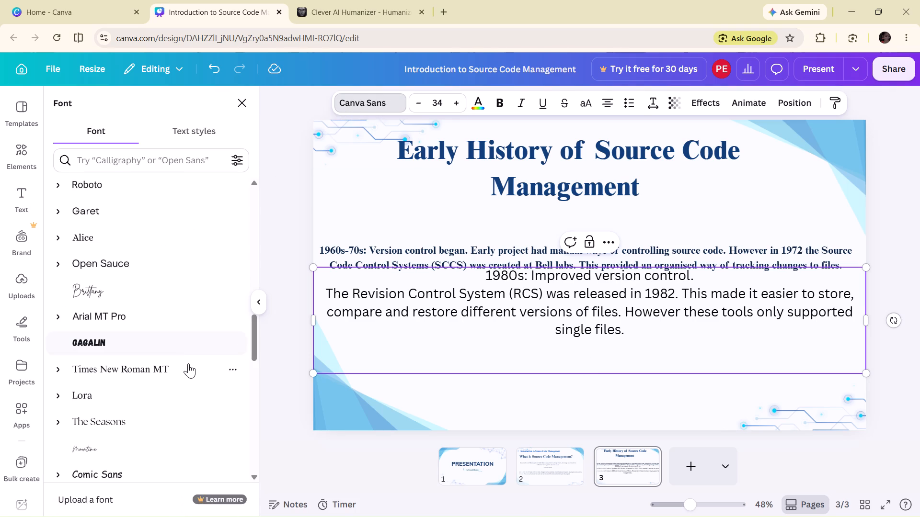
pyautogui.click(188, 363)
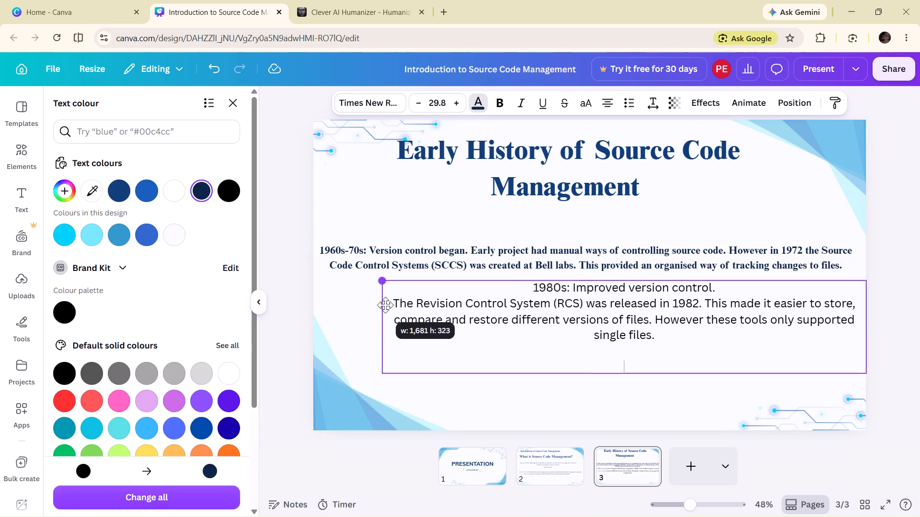
pyautogui.moveTo(385, 305); pyautogui.dragTo(427, 315)
pyautogui.click(265, 321)
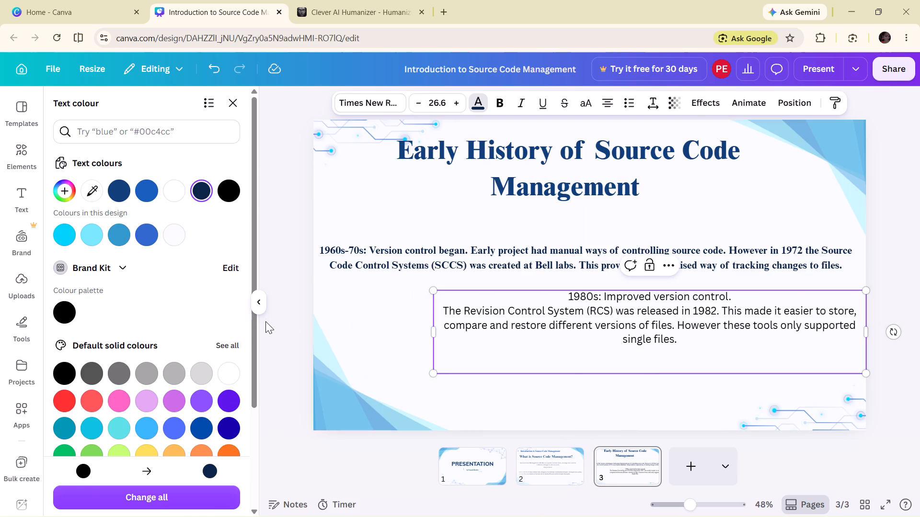
pyautogui.moveTo(544, 328); pyautogui.dragTo(490, 321)
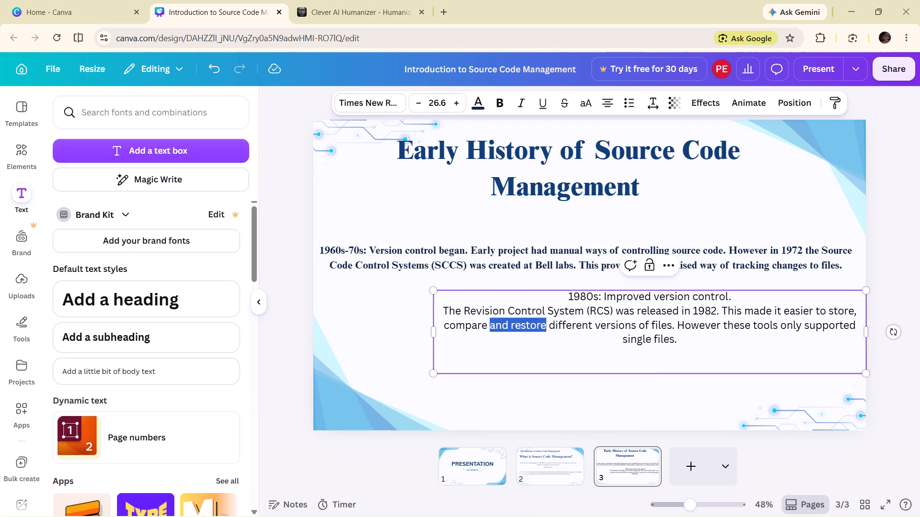
pyautogui.moveTo(490, 321); pyautogui.dragTo(495, 321)
pyautogui.click(495, 321)
pyautogui.click(269, 345)
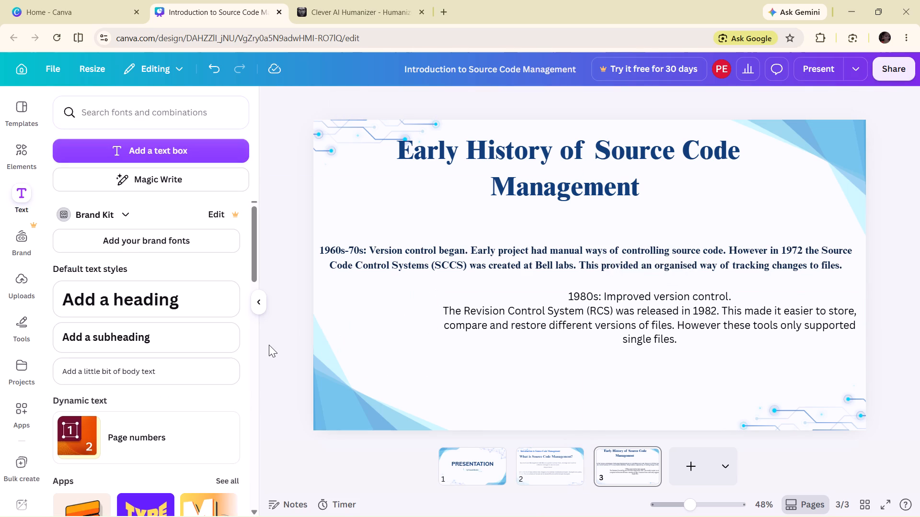
pyautogui.moveTo(517, 334); pyautogui.dragTo(439, 330)
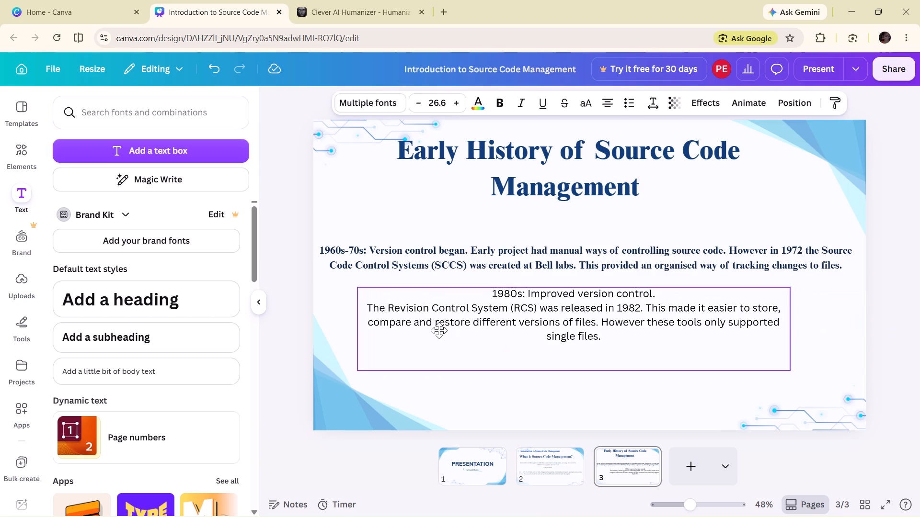
pyautogui.moveTo(439, 330); pyautogui.dragTo(440, 335)
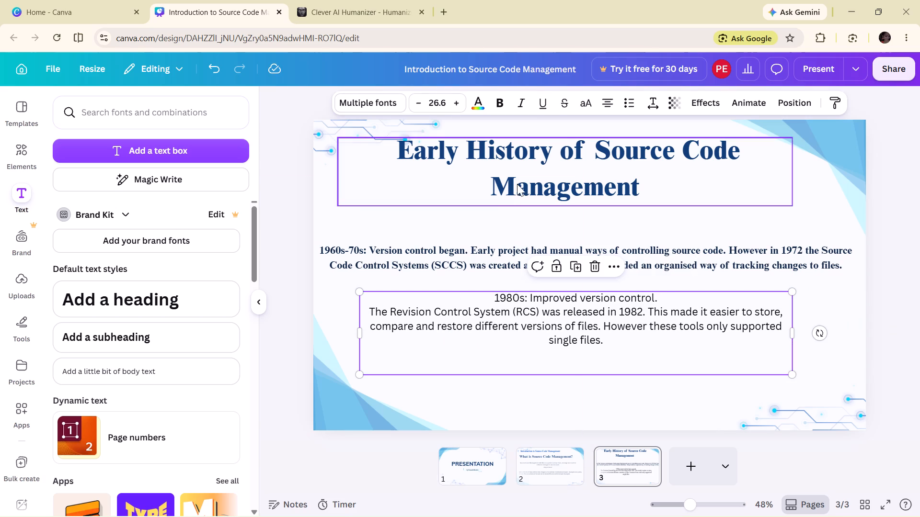
# Left-align the 1980s text.
pyautogui.click(602, 110)
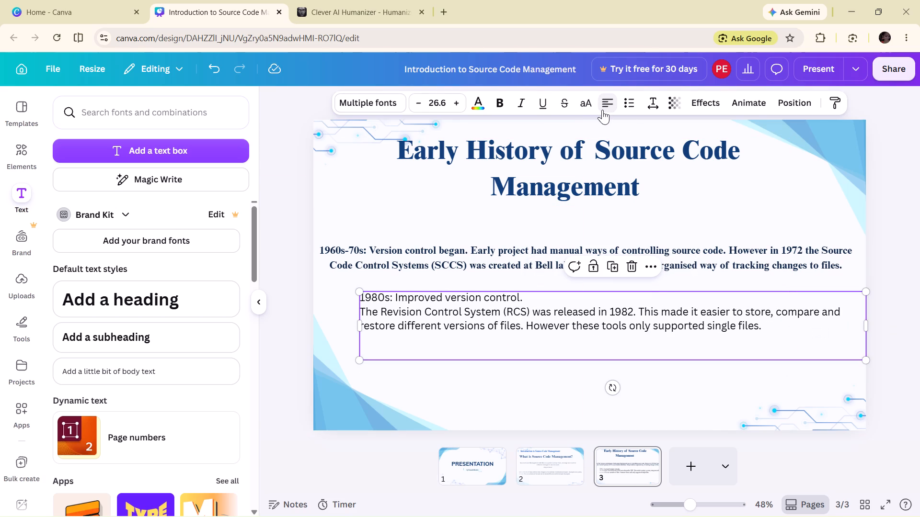
# Join the line "1980s: Improved version control." with the sentence that follows it, separated by a space.
pyautogui.click(534, 298)
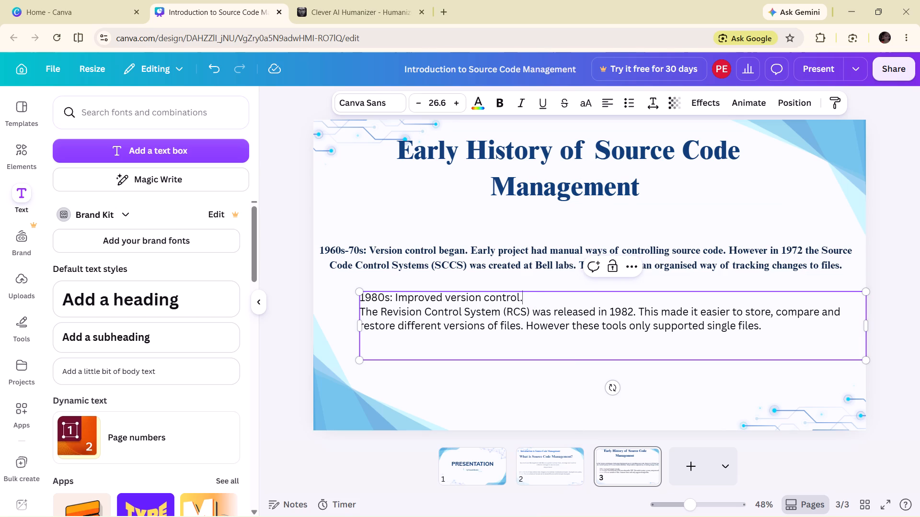
pyautogui.press('Delete')
pyautogui.press('space')
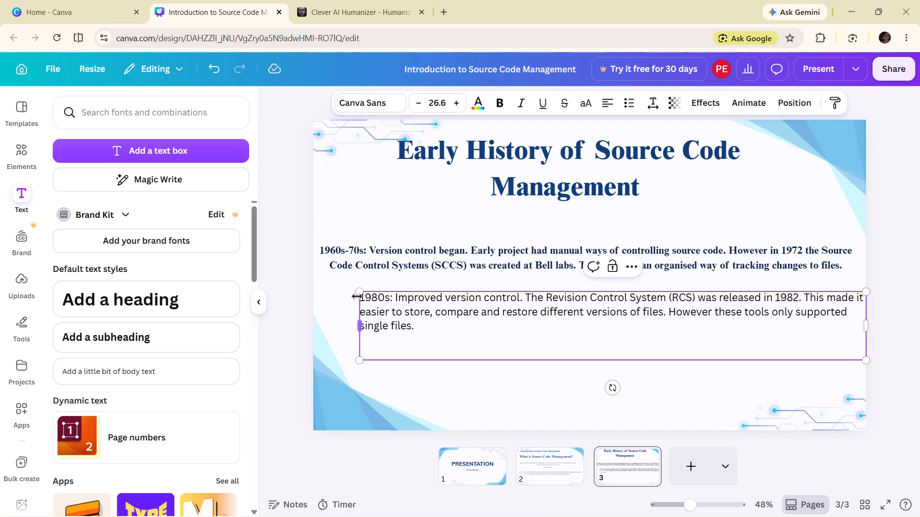
# Scale the 1980s text box up to font size 27.7 and move it lower, away from the 1960s-70s text.
pyautogui.moveTo(356, 292); pyautogui.dragTo(335, 292)
pyautogui.click(335, 292)
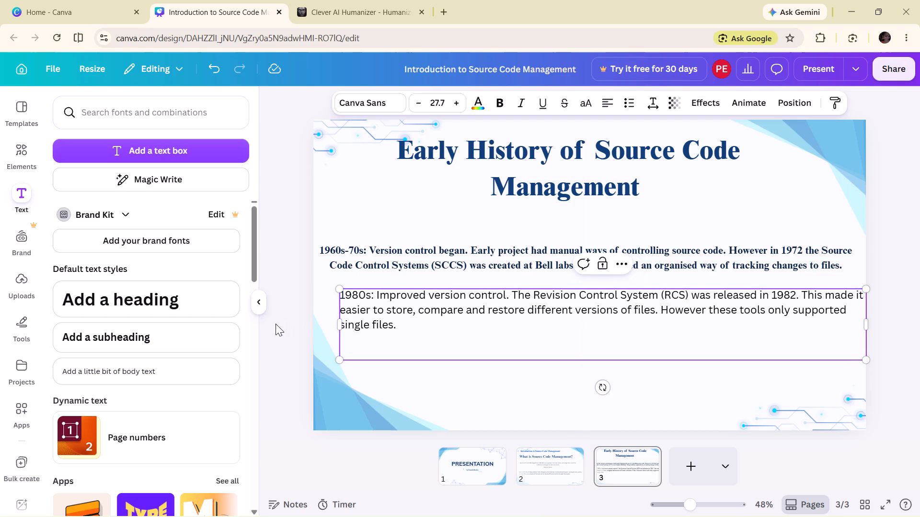
pyautogui.click(276, 324)
pyautogui.moveTo(419, 315); pyautogui.dragTo(421, 325)
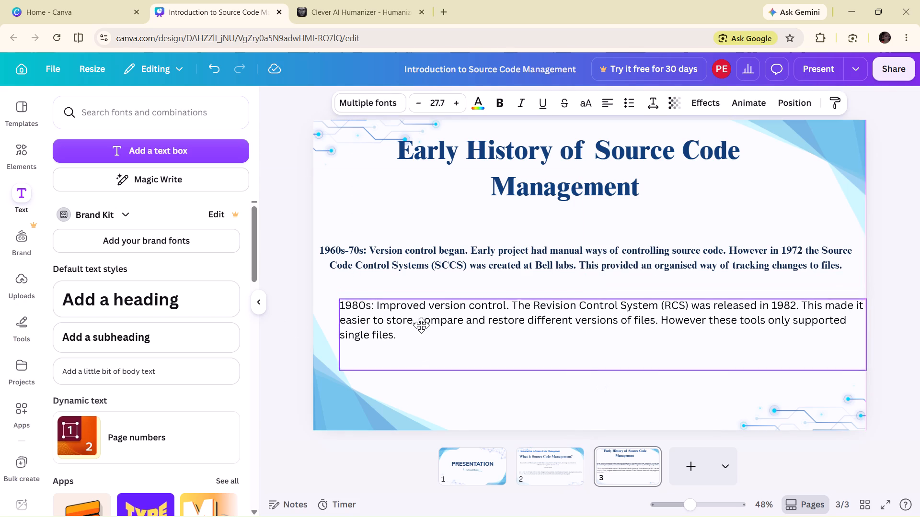
pyautogui.moveTo(421, 325); pyautogui.dragTo(423, 330)
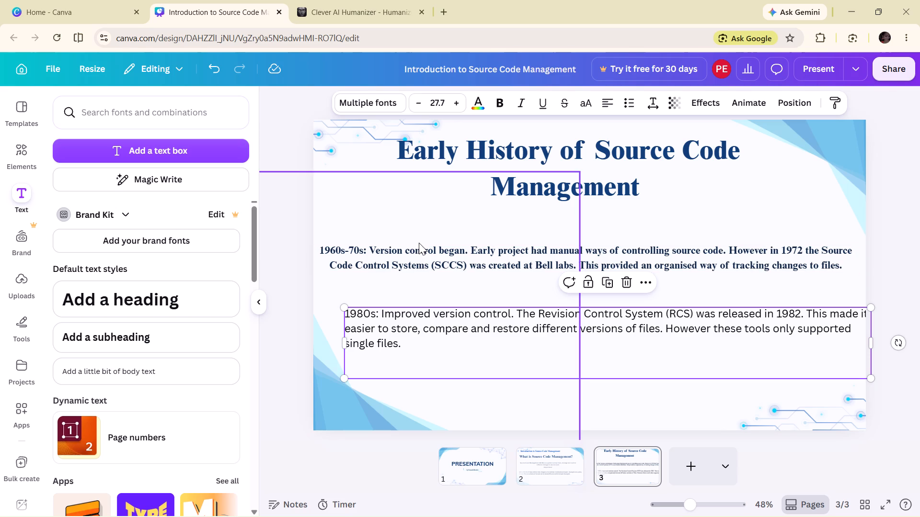
# Shrink the 1960s-70s text box and raise its font size to 29.7 so the text wraps onto three lines.
pyautogui.click(421, 252)
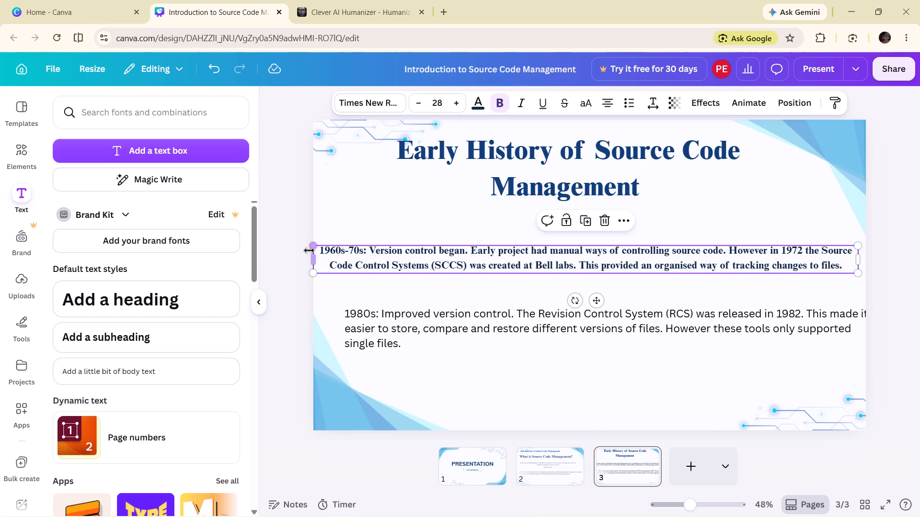
pyautogui.moveTo(309, 247); pyautogui.dragTo(408, 259)
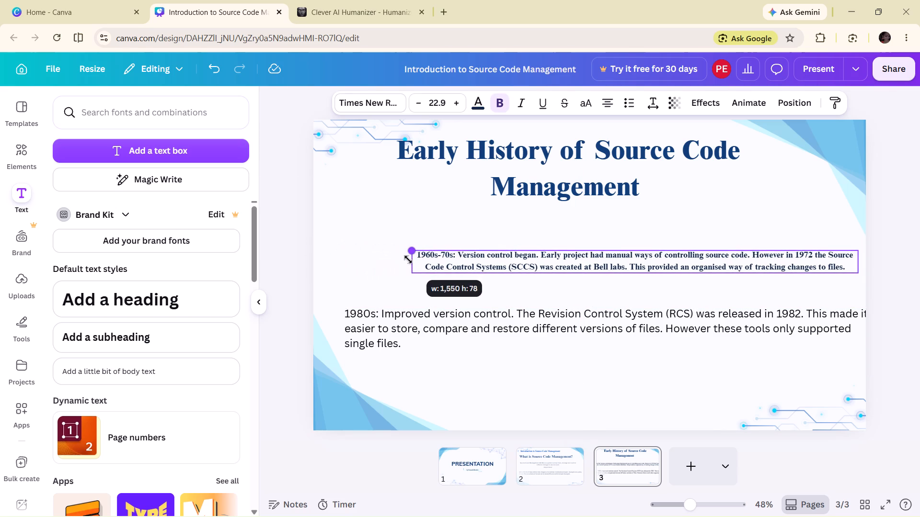
pyautogui.moveTo(408, 259); pyautogui.dragTo(412, 259)
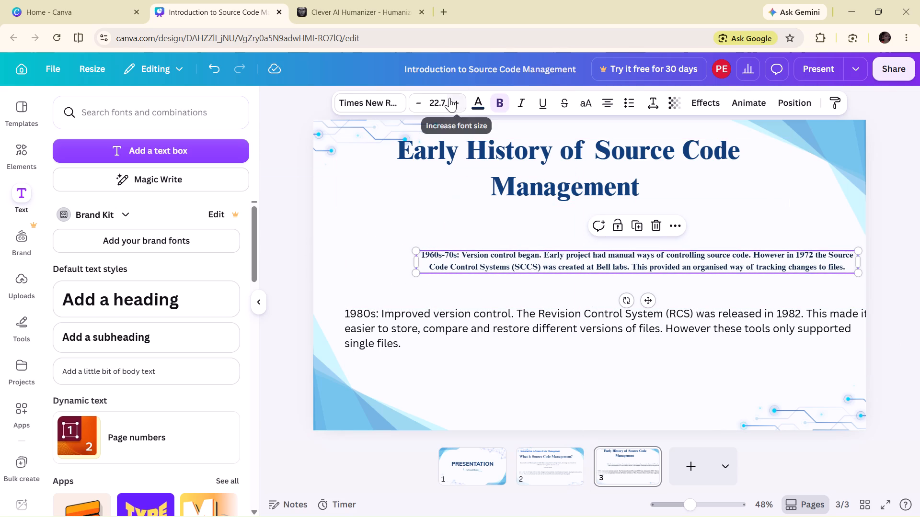
pyautogui.tripleClick(454, 101)
pyautogui.doubleClick(454, 101)
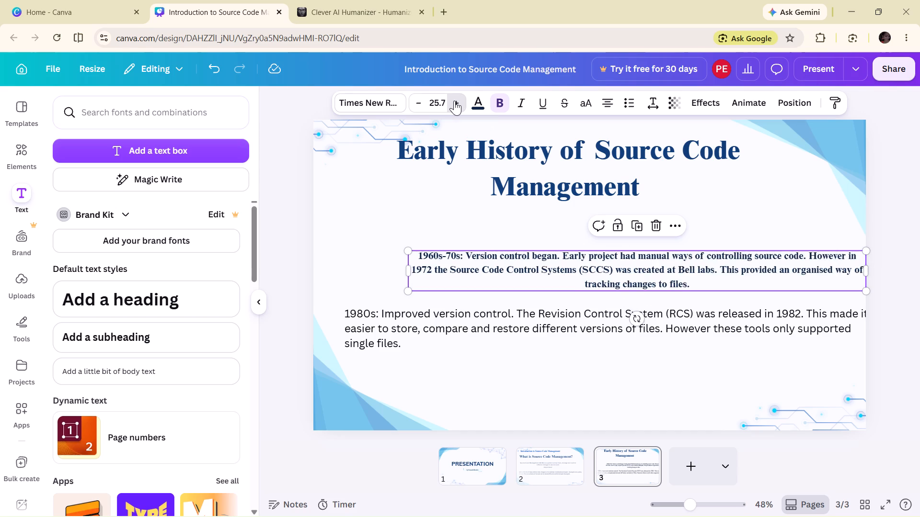
pyautogui.doubleClick(454, 101)
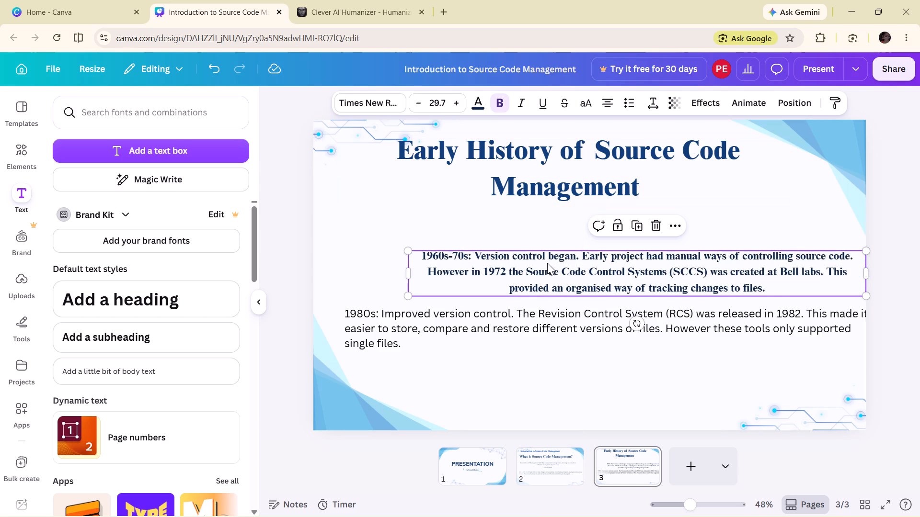
# Move the 1960s-70s text box up beneath the heading, roughly centred under it.
pyautogui.moveTo(547, 264); pyautogui.dragTo(489, 243)
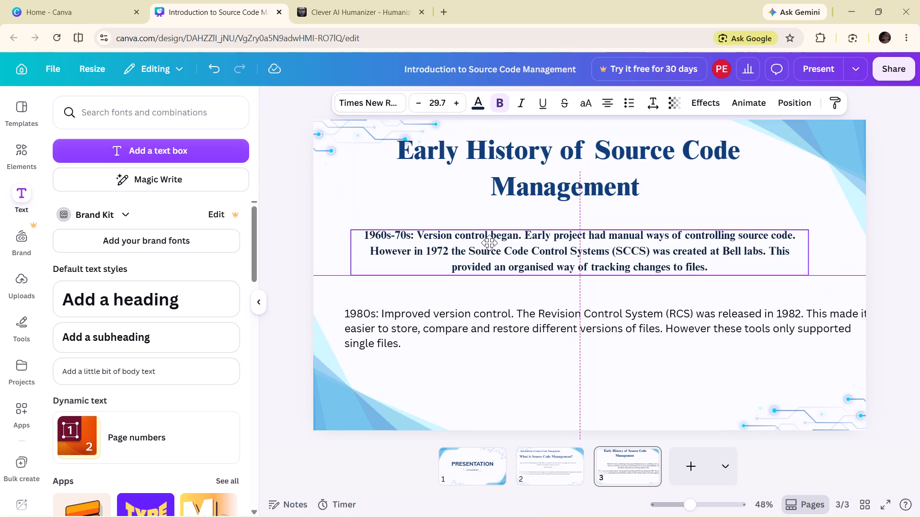
pyautogui.moveTo(489, 243); pyautogui.dragTo(487, 244)
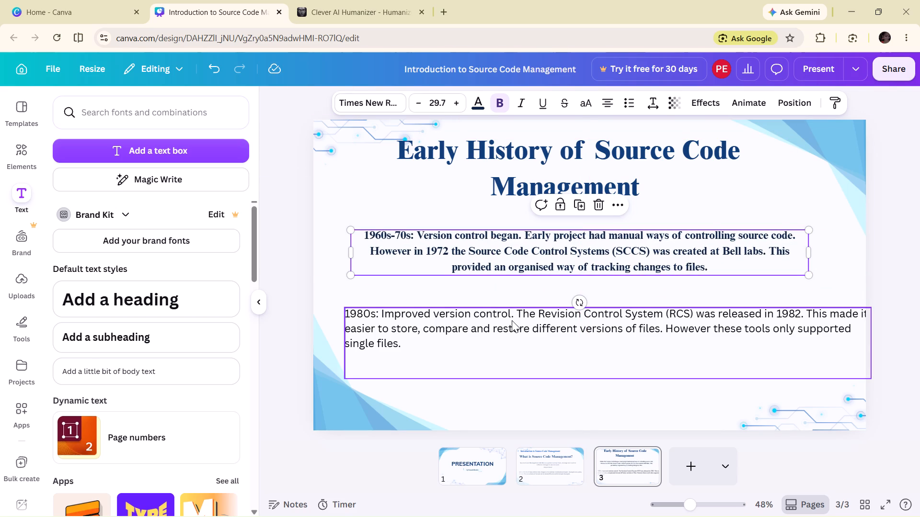
# Scale the 1980s text box down to font size 25.8 and align its left edge with the 1960s-70s text box above.
pyautogui.moveTo(512, 320); pyautogui.dragTo(502, 315)
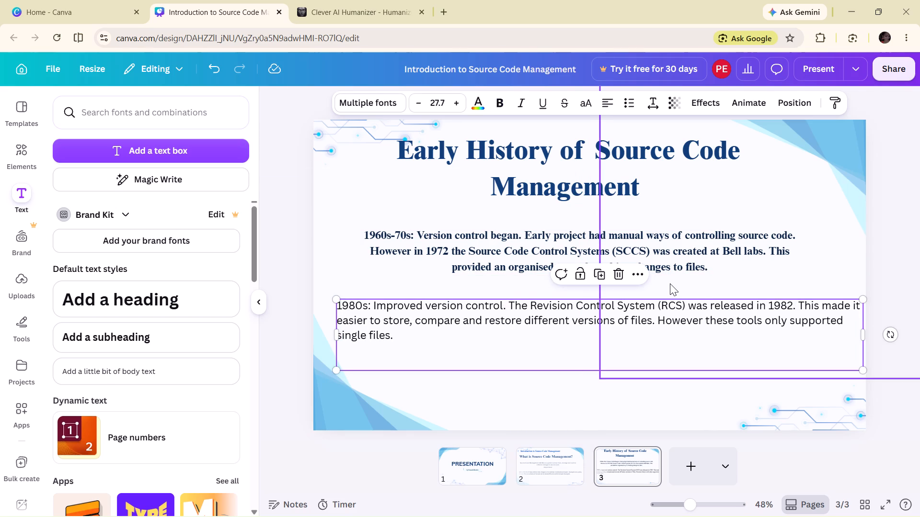
pyautogui.moveTo(867, 299); pyautogui.dragTo(831, 311)
pyautogui.click(831, 311)
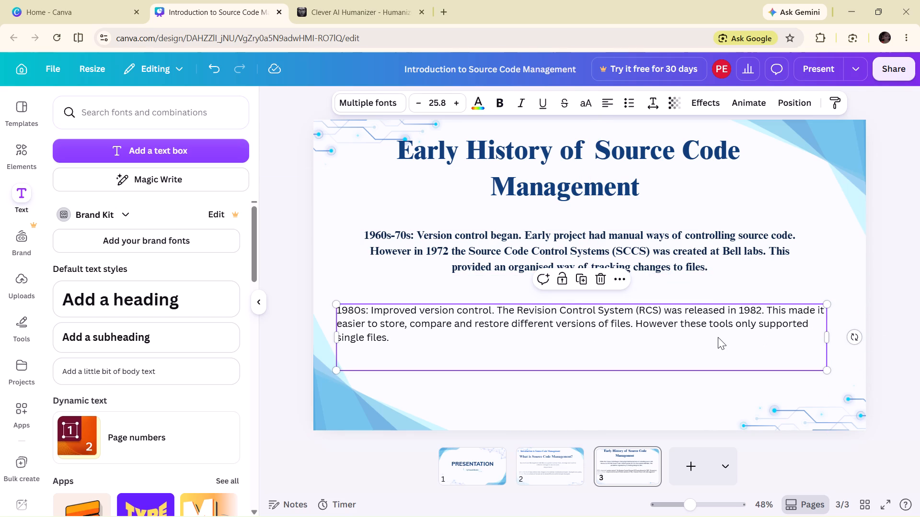
pyautogui.moveTo(718, 337); pyautogui.dragTo(729, 327)
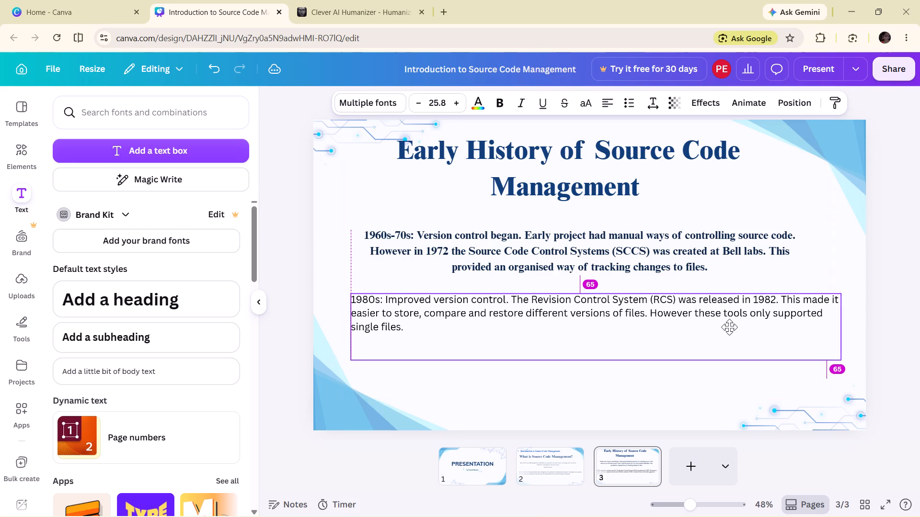
pyautogui.moveTo(729, 327); pyautogui.dragTo(730, 332)
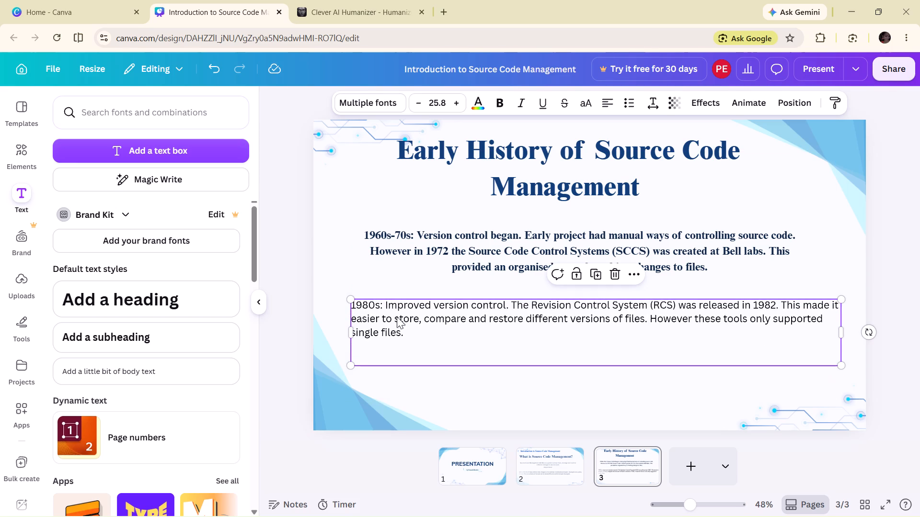
# Change the font of the 1980s text box on slide 3 to Times New Roman MT.
pyautogui.click(261, 329)
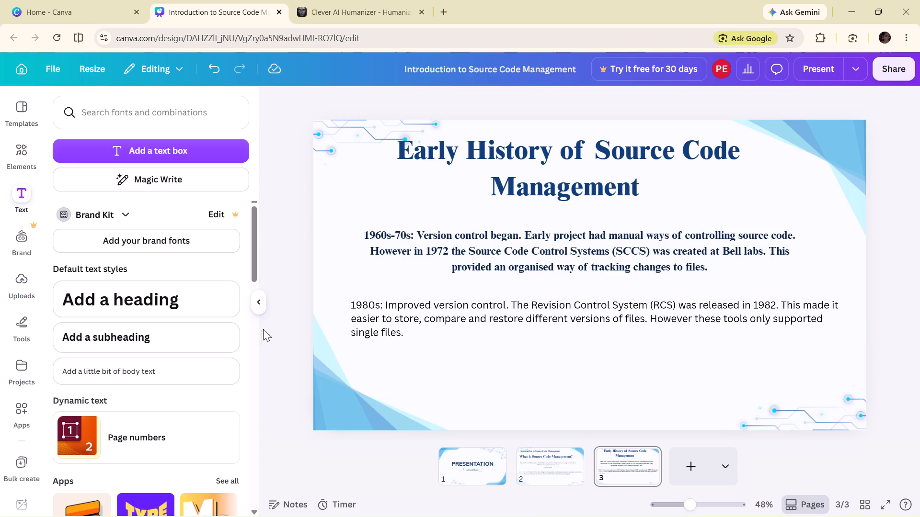
pyautogui.click(390, 323)
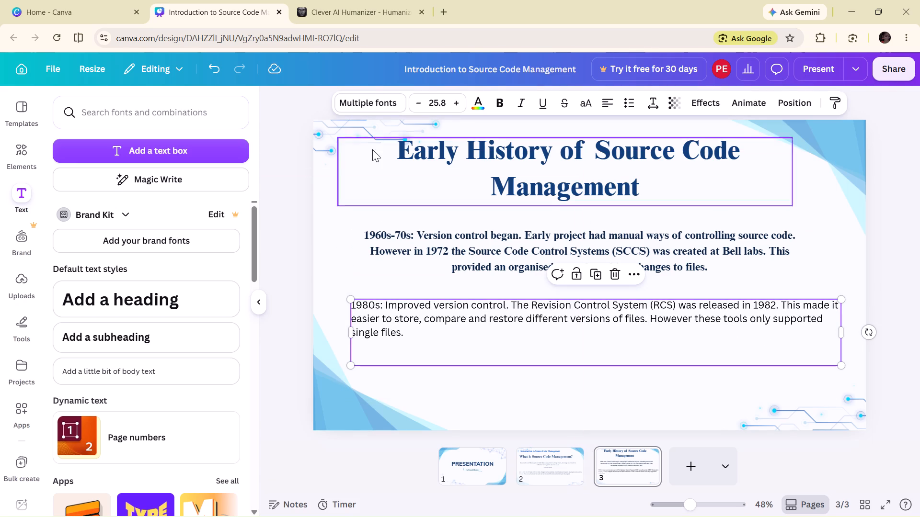
pyautogui.click(379, 98)
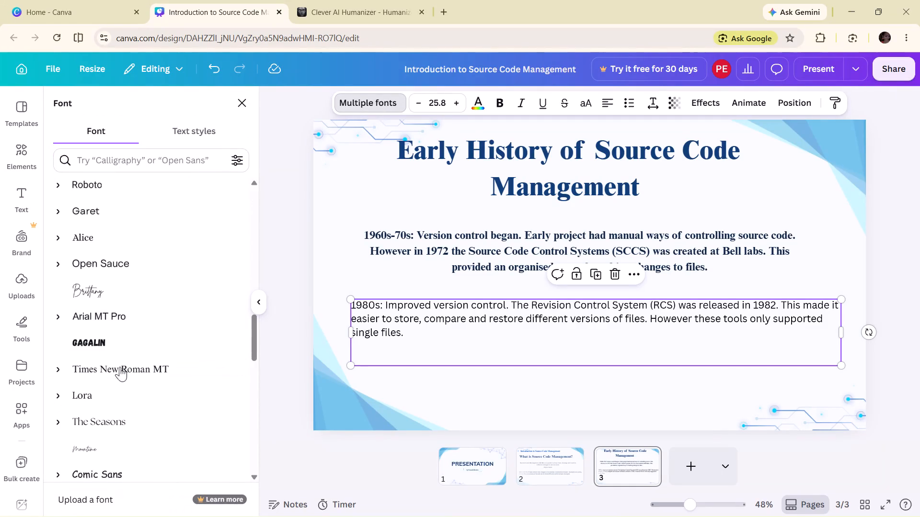
pyautogui.click(131, 370)
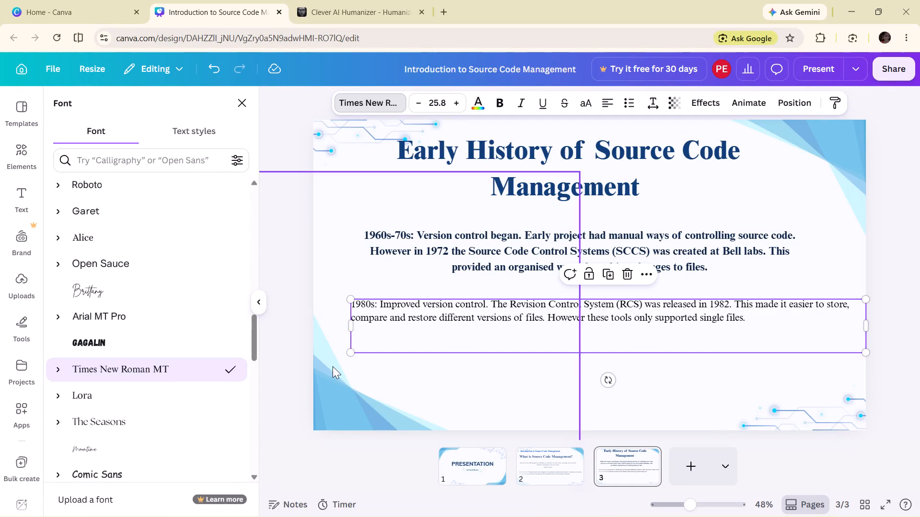
# Scale the 1980s text box down to font size 21.9 and move it lower, roughly centred on the slide.
pyautogui.moveTo(351, 301); pyautogui.dragTo(344, 292)
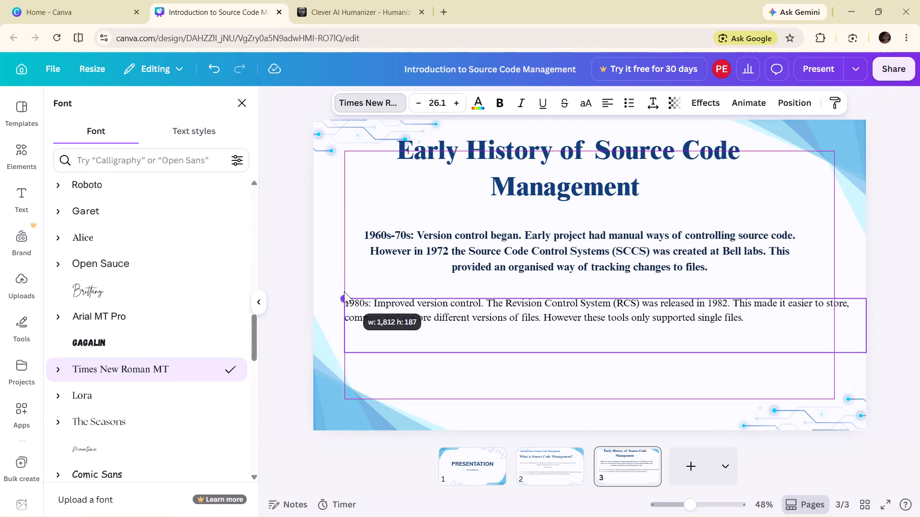
pyautogui.moveTo(344, 292); pyautogui.dragTo(410, 320)
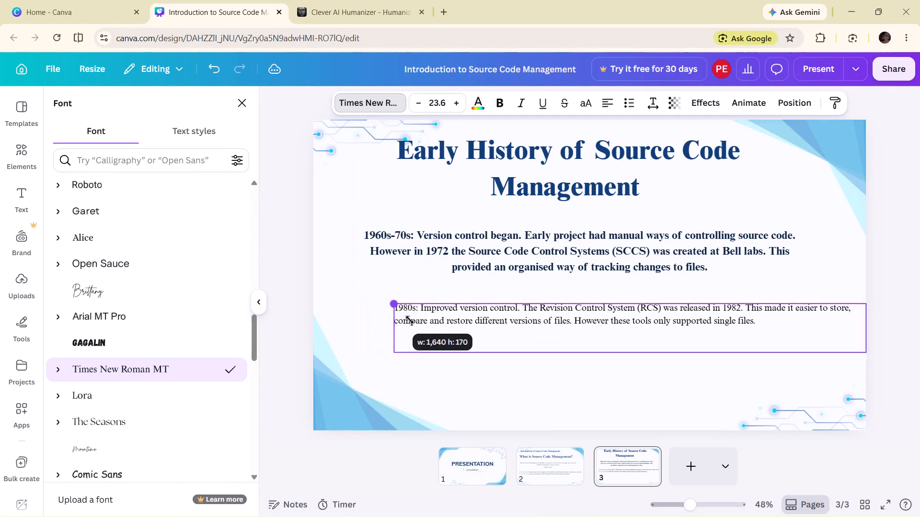
pyautogui.moveTo(410, 320); pyautogui.dragTo(426, 327)
pyautogui.moveTo(505, 331); pyautogui.dragTo(452, 331)
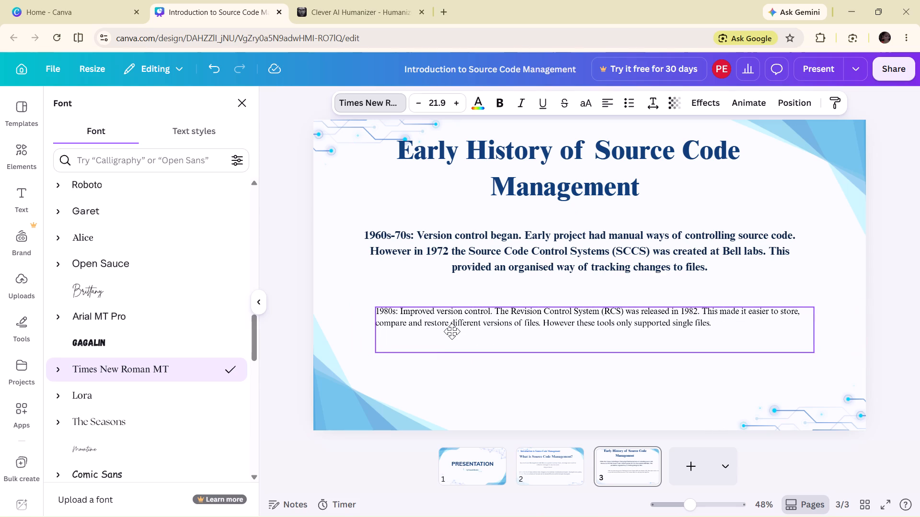
pyautogui.moveTo(452, 331); pyautogui.dragTo(451, 345)
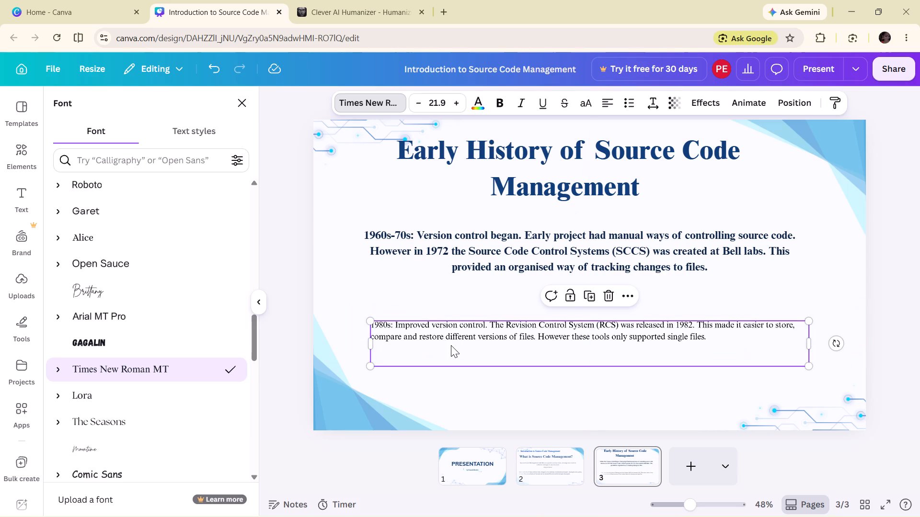
# Colour the 1980s text dark blue, #0d2648.
pyautogui.click(484, 108)
pyautogui.click(194, 197)
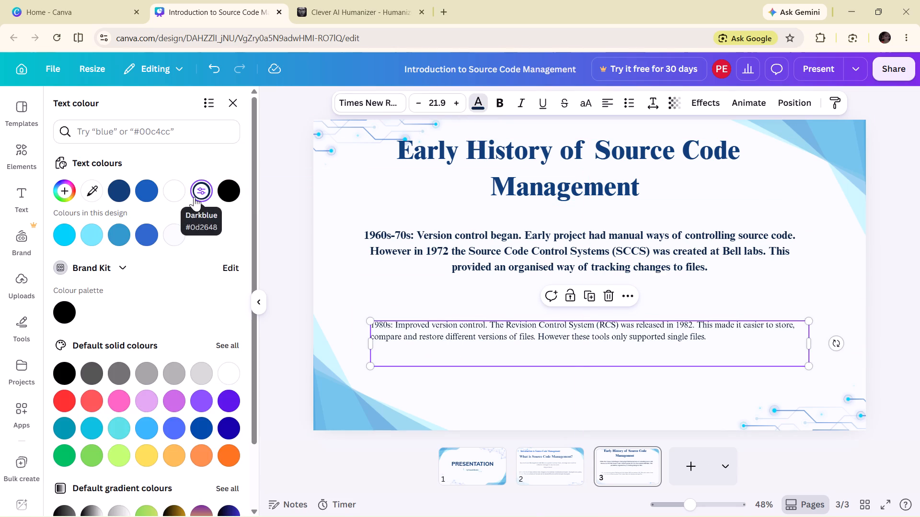
# Raise the font size of the 1980s text to 27.9.
pyautogui.tripleClick(457, 103)
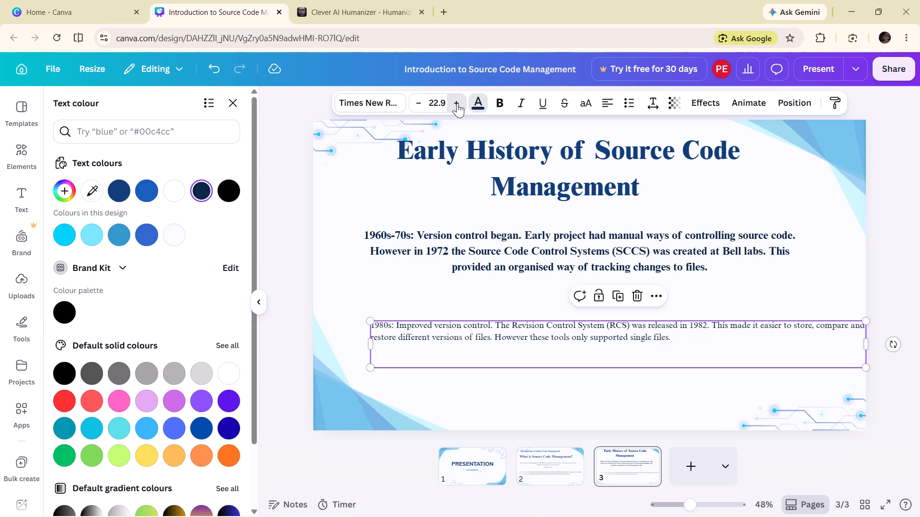
pyautogui.tripleClick(457, 103)
# Move the 1980s text box up beneath the 1960s-70s text so it sits roughly centred on the slide.
pyautogui.moveTo(504, 361); pyautogui.dragTo(472, 347)
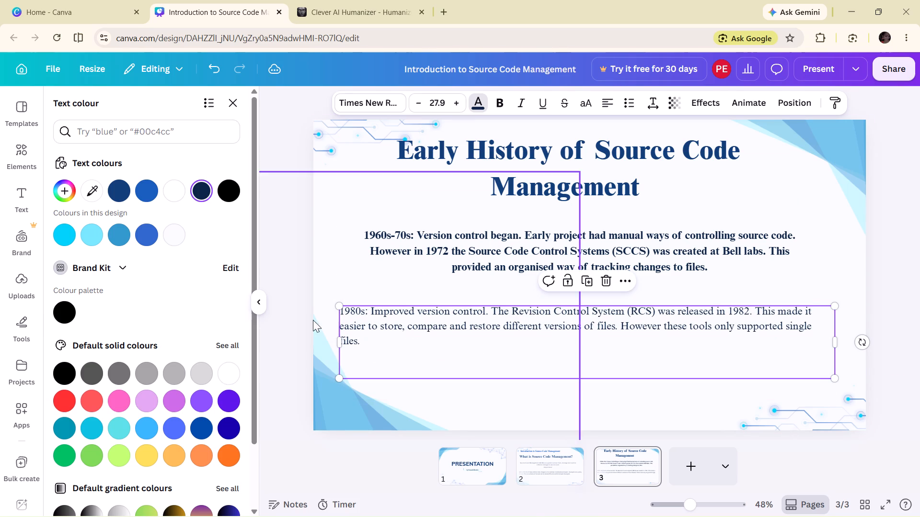
pyautogui.click(288, 308)
pyautogui.click(288, 308)
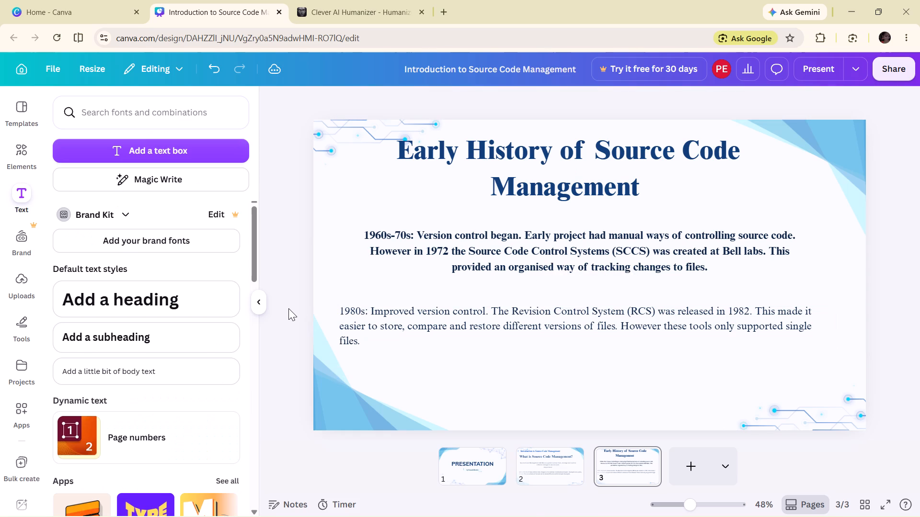
pyautogui.moveTo(371, 330); pyautogui.dragTo(388, 331)
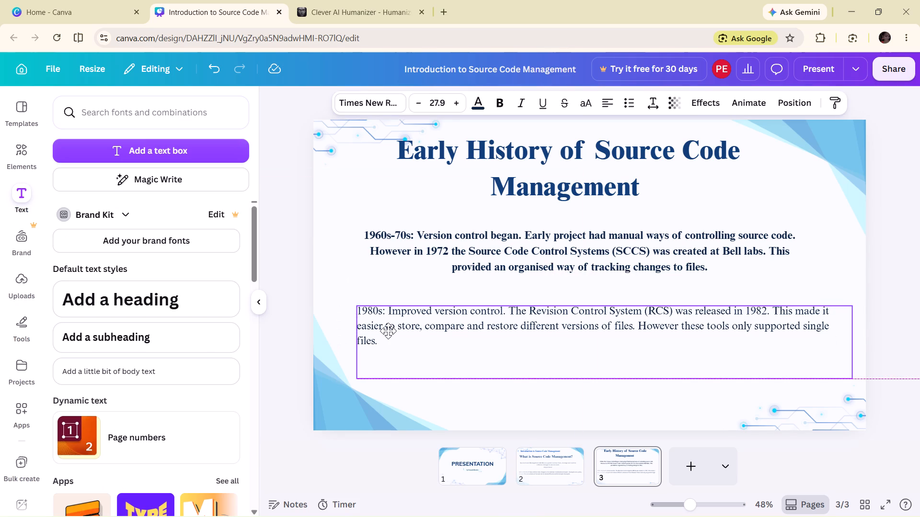
pyautogui.moveTo(388, 331); pyautogui.dragTo(385, 330)
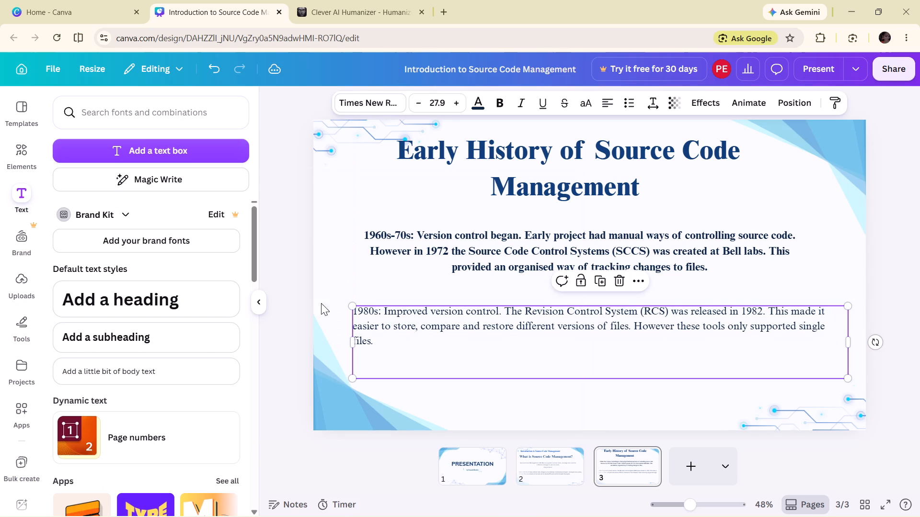
pyautogui.click(267, 280)
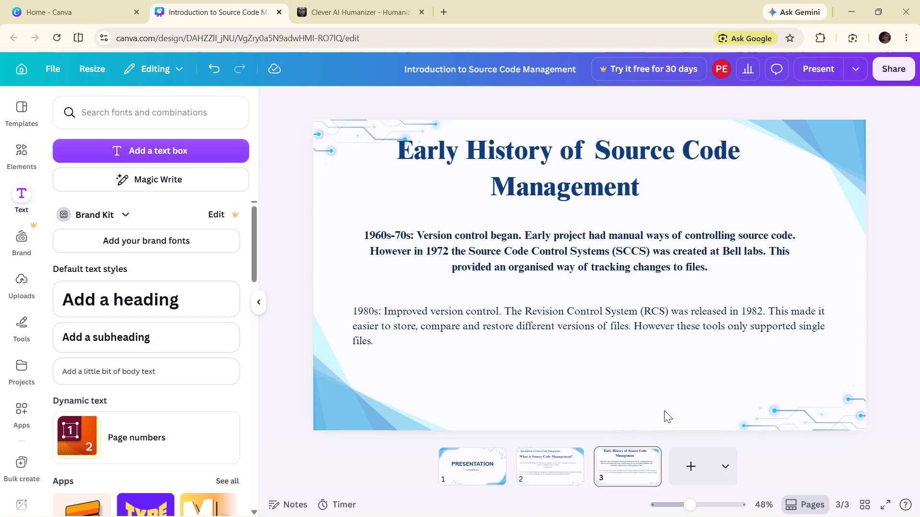
# Add a fourth slide and apply the Objectives page of the Blue Futuristic Minimalist template to it.
pyautogui.click(680, 460)
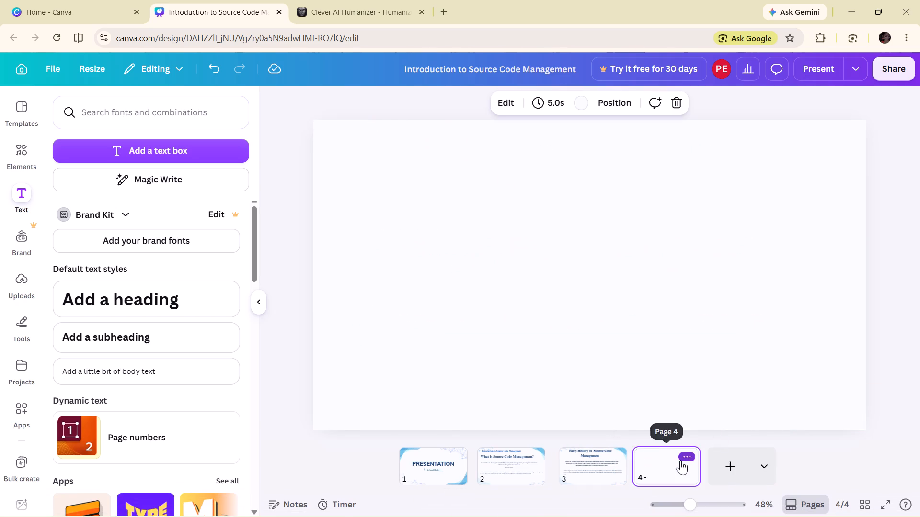
pyautogui.click(415, 337)
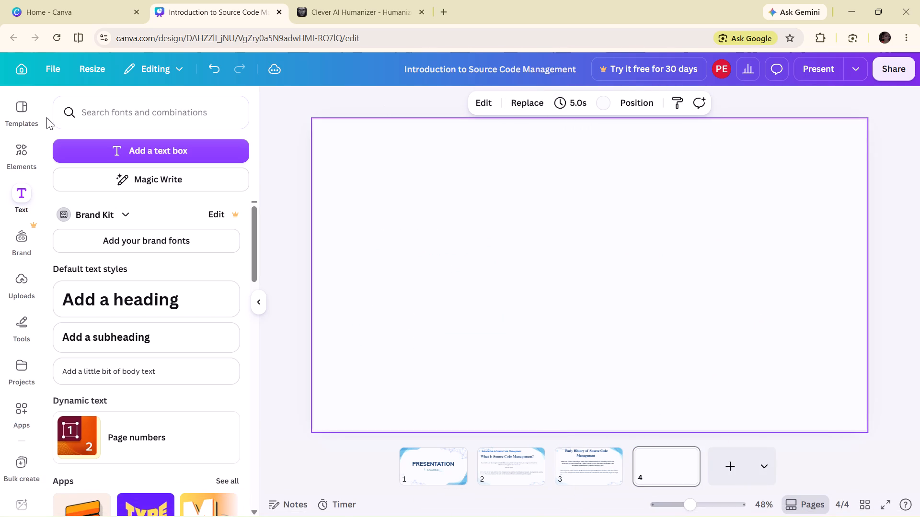
pyautogui.click(27, 117)
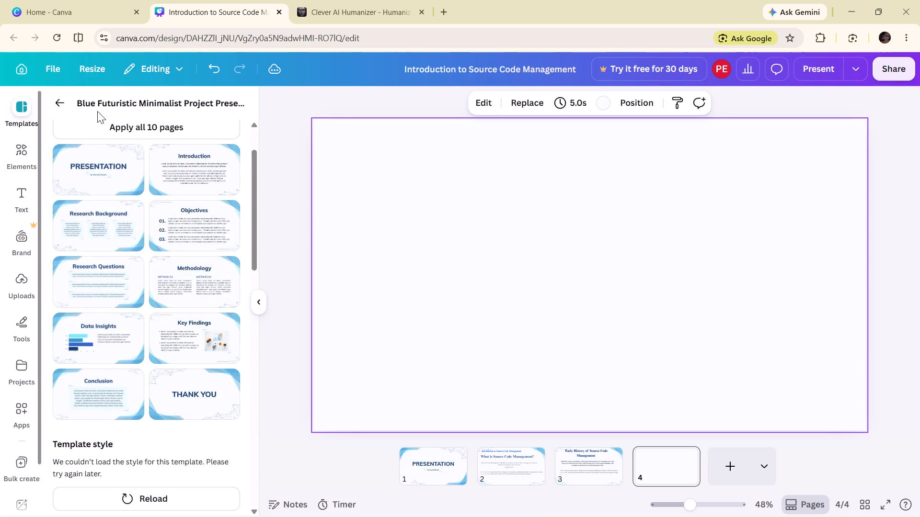
pyautogui.click(233, 214)
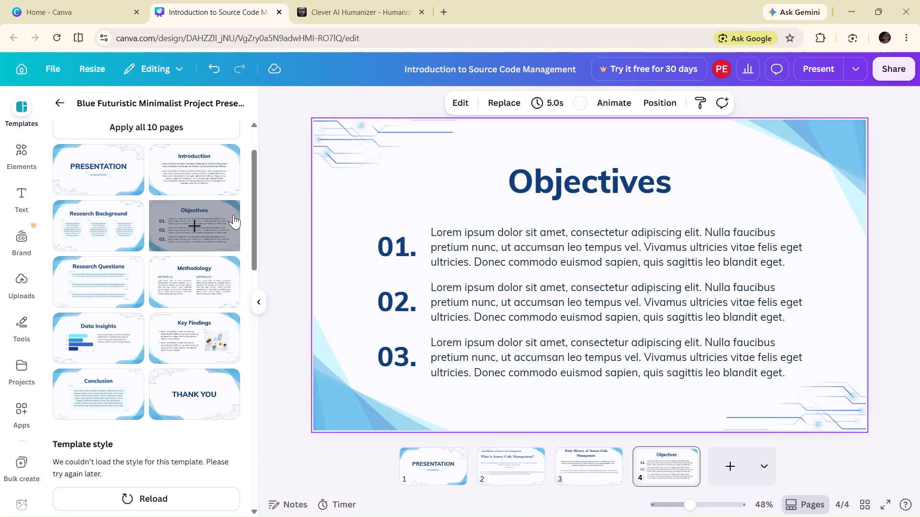
pyautogui.click(613, 201)
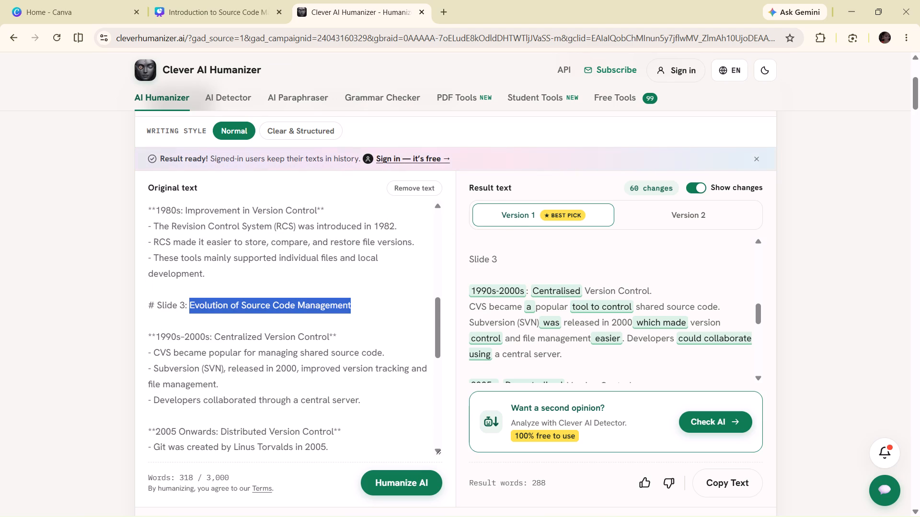
pyautogui.moveTo(355, 301); pyautogui.dragTo(359, 313)
pyautogui.hotkey('ctrl', 'c')
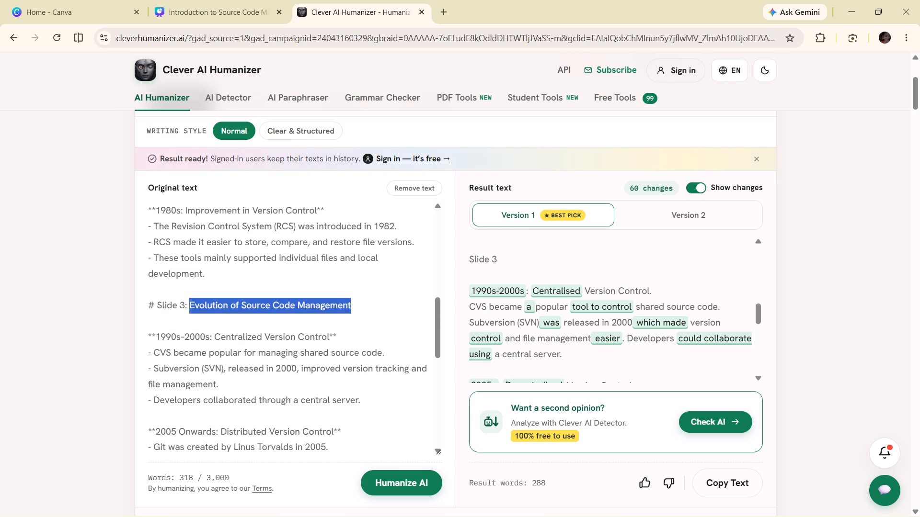
pyautogui.click(359, 313)
# Switch to the Canva presentation and replace slide 4's Objectives heading with the copied heading, removing the trailing blank lines.
pyautogui.click(228, 12)
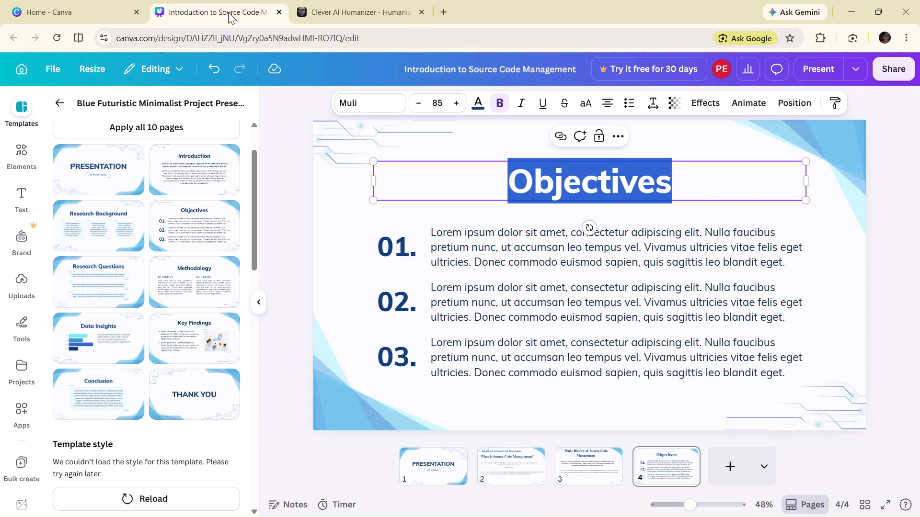
pyautogui.hotkey('ctrl', 'v')
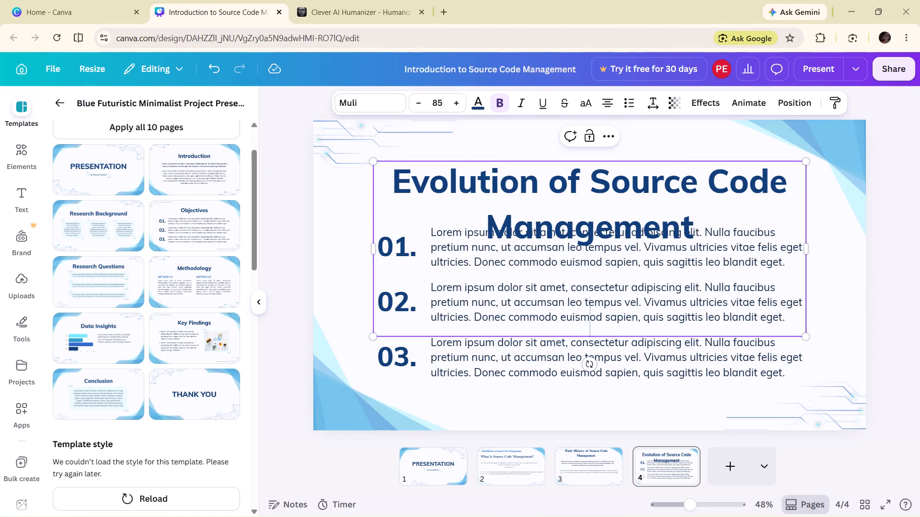
pyautogui.press('BackSpace')
pyautogui.press('BackSpace')
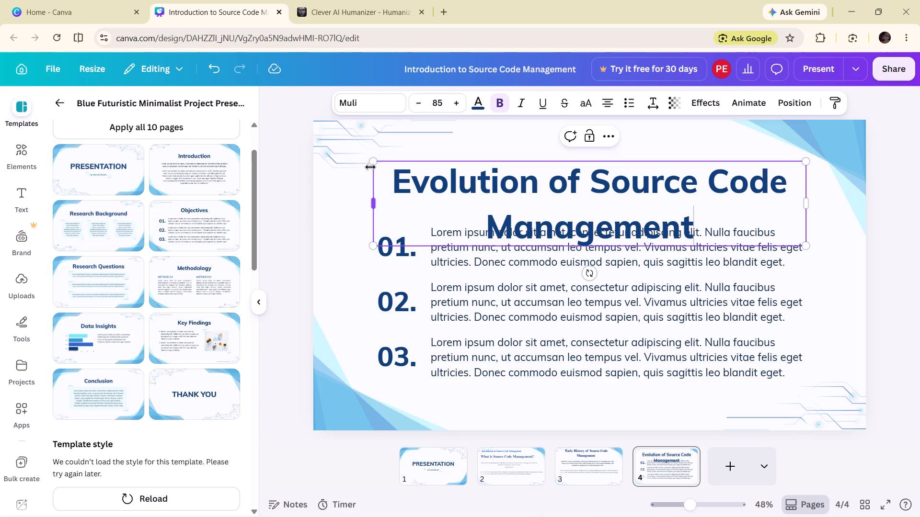
# Shrink the slide 4 heading to font size 56.5 and move it up near the slide's top edge, roughly centred and clear of the body text.
pyautogui.moveTo(369, 160); pyautogui.dragTo(509, 218)
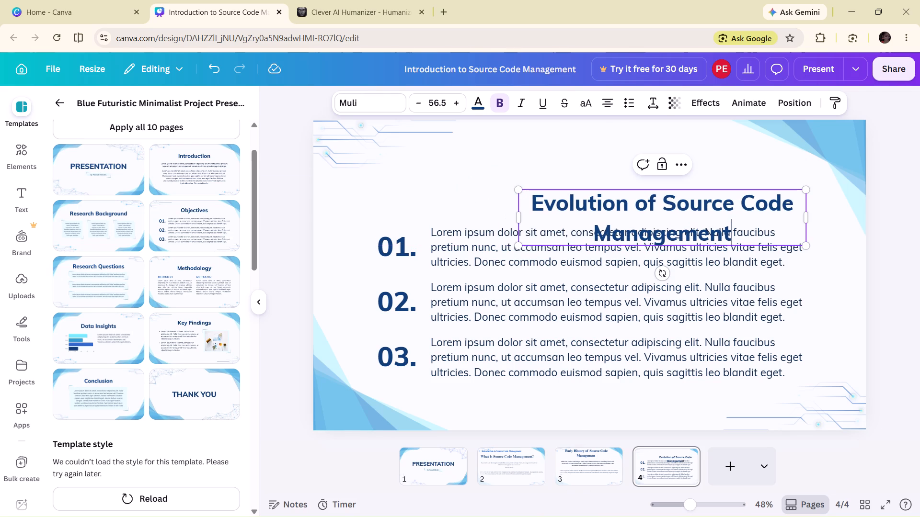
pyautogui.click(436, 205)
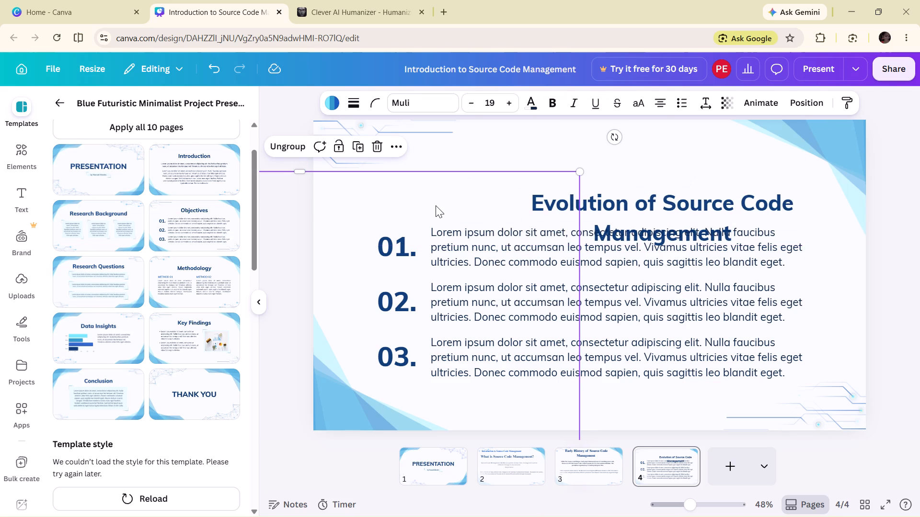
pyautogui.click(613, 202)
pyautogui.moveTo(613, 202); pyautogui.dragTo(540, 145)
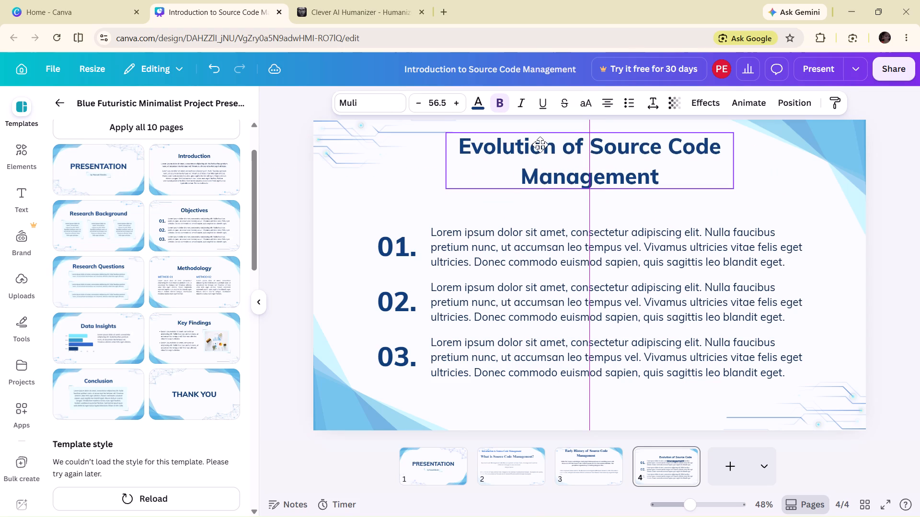
pyautogui.moveTo(540, 145); pyautogui.dragTo(548, 136)
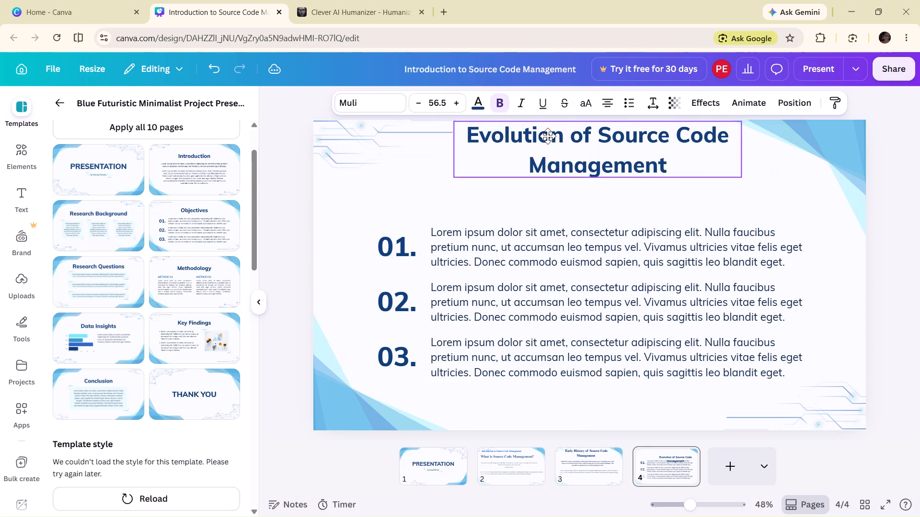
pyautogui.moveTo(548, 136); pyautogui.dragTo(545, 144)
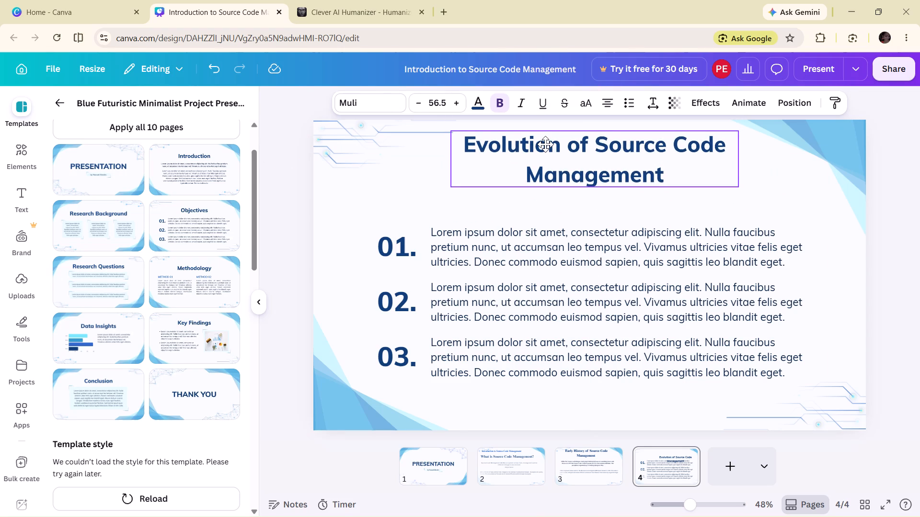
pyautogui.moveTo(545, 144); pyautogui.dragTo(530, 155)
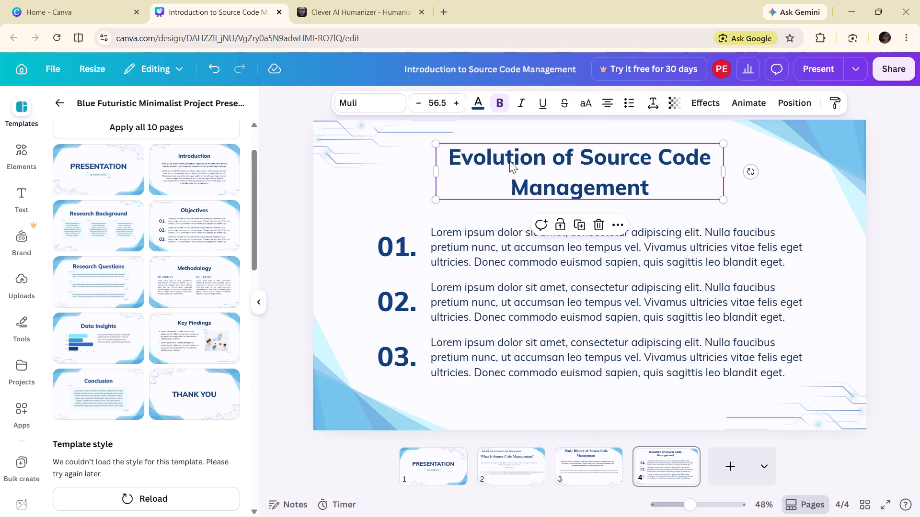
# Enlarge the slide 4 heading's text box, scaling its font size to 65.6.
pyautogui.moveTo(431, 145); pyautogui.dragTo(416, 142)
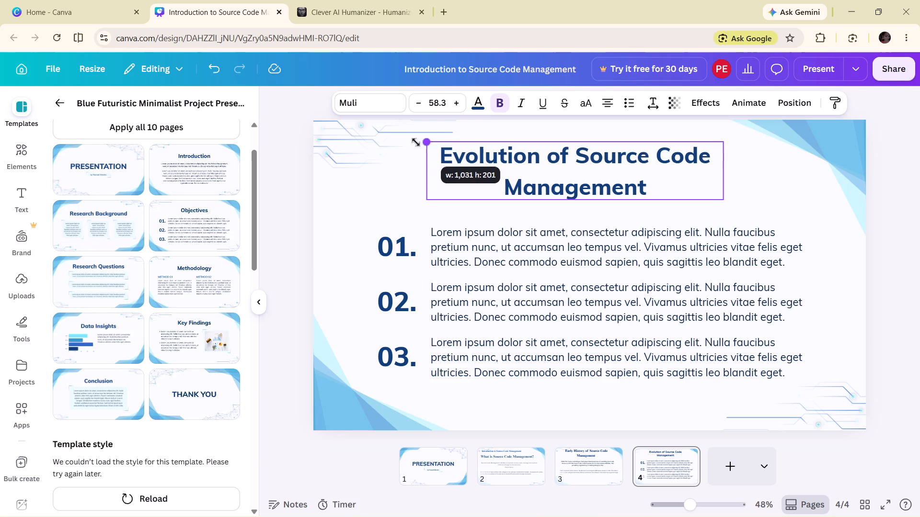
pyautogui.moveTo(416, 142); pyautogui.dragTo(406, 142)
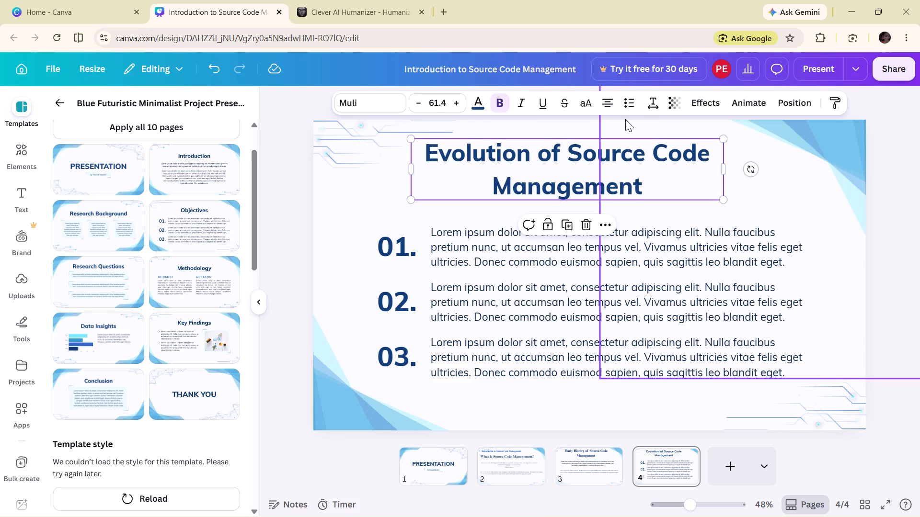
pyautogui.moveTo(724, 140); pyautogui.dragTo(745, 135)
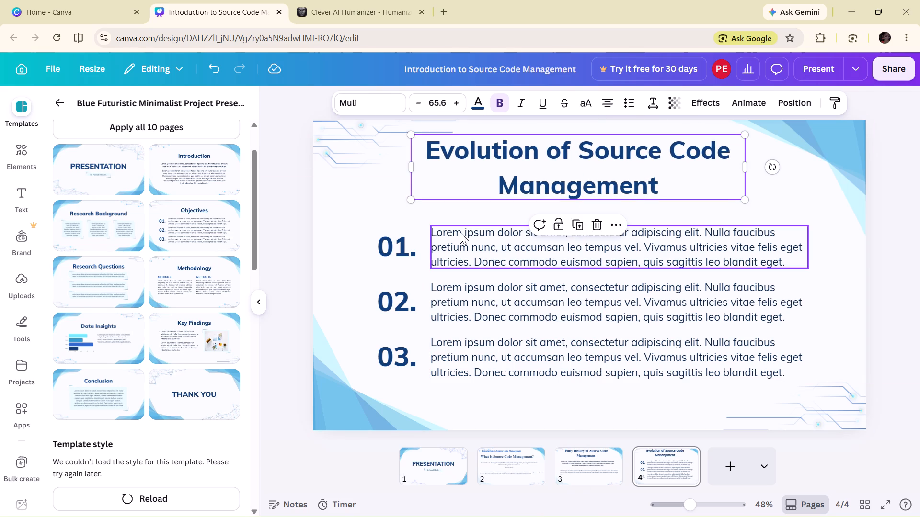
# Delete the 01., 02. and 03. numbers and their three placeholder paragraphs from slide 4.
pyautogui.click(397, 256)
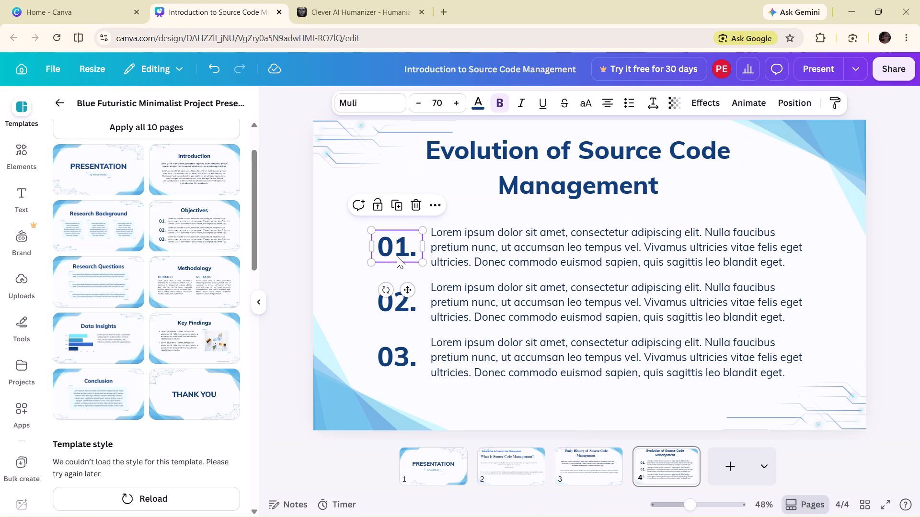
pyautogui.press('Delete')
pyautogui.click(455, 247)
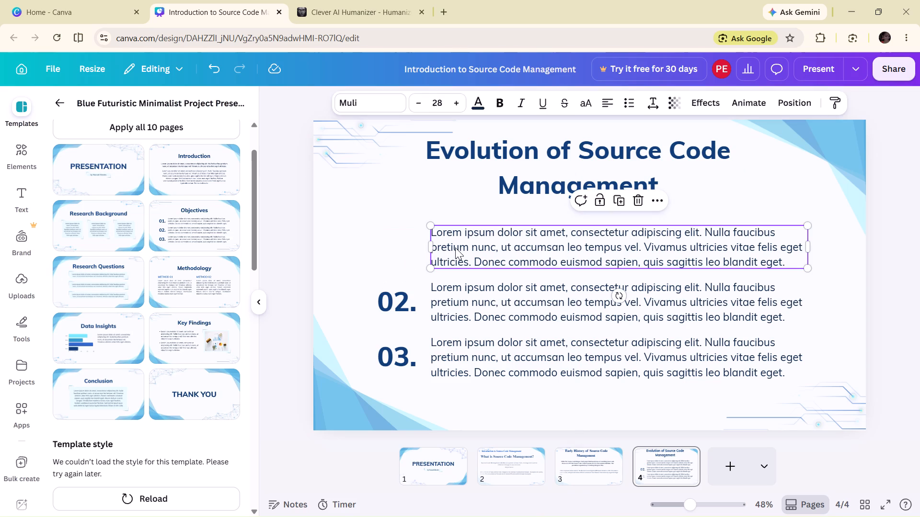
pyautogui.press('Delete')
pyautogui.click(400, 296)
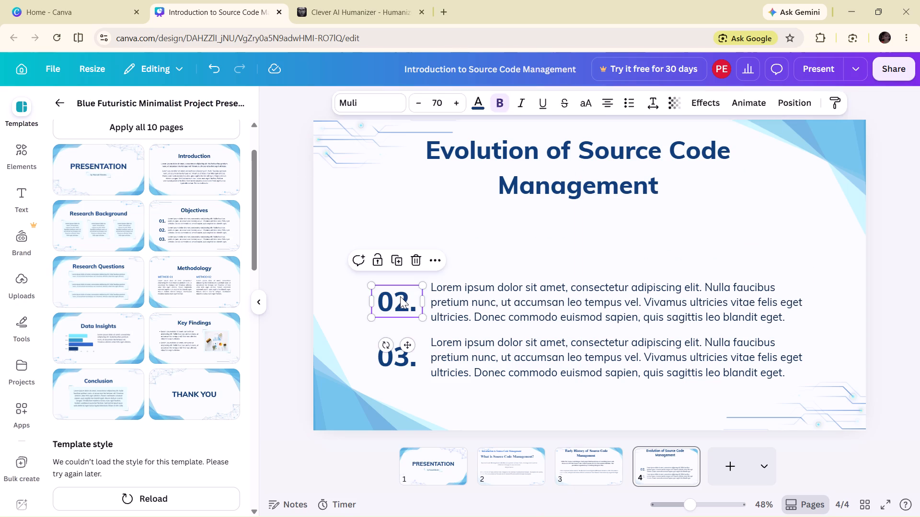
pyautogui.press('Delete')
pyautogui.press('Delete')
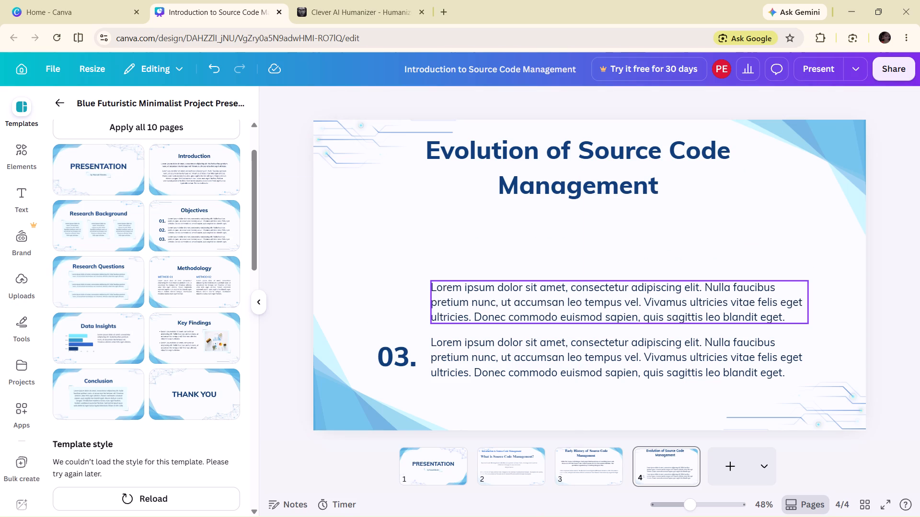
pyautogui.click(443, 293)
pyautogui.press('Delete')
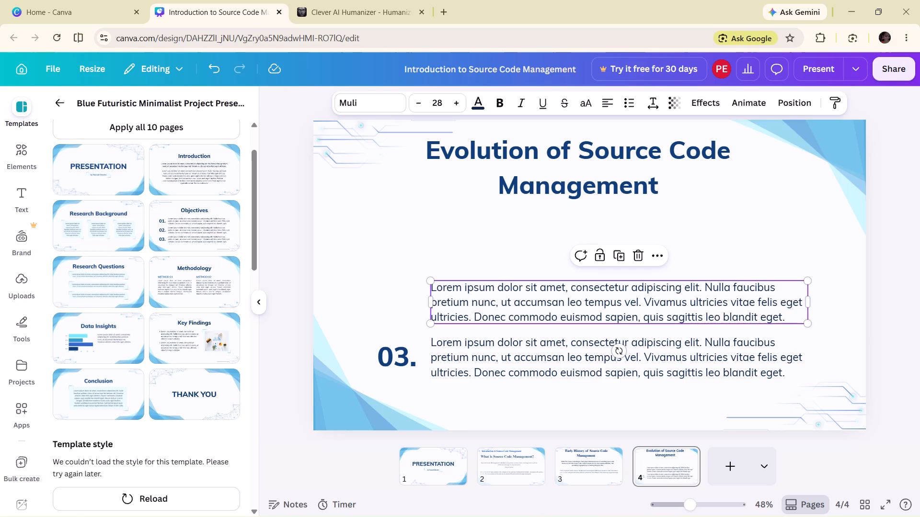
pyautogui.click(401, 357)
pyautogui.press('Delete')
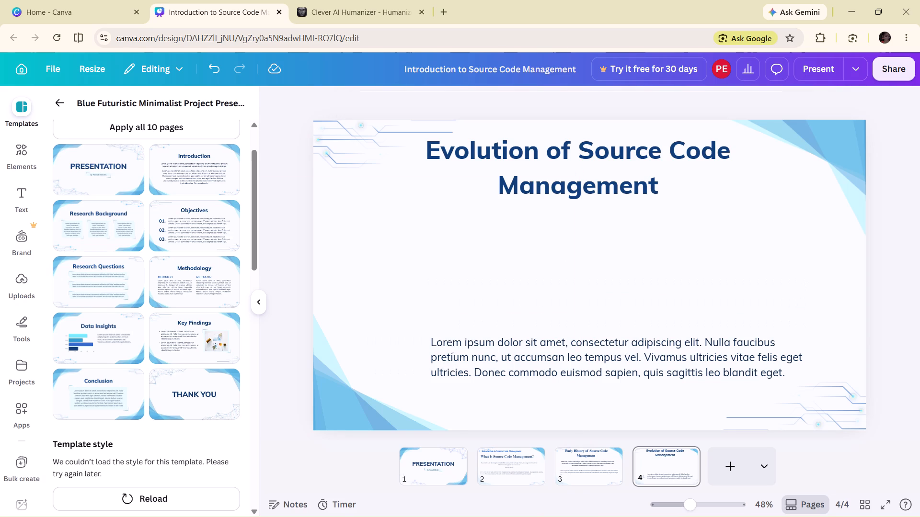
pyautogui.click(472, 353)
pyautogui.press('Delete')
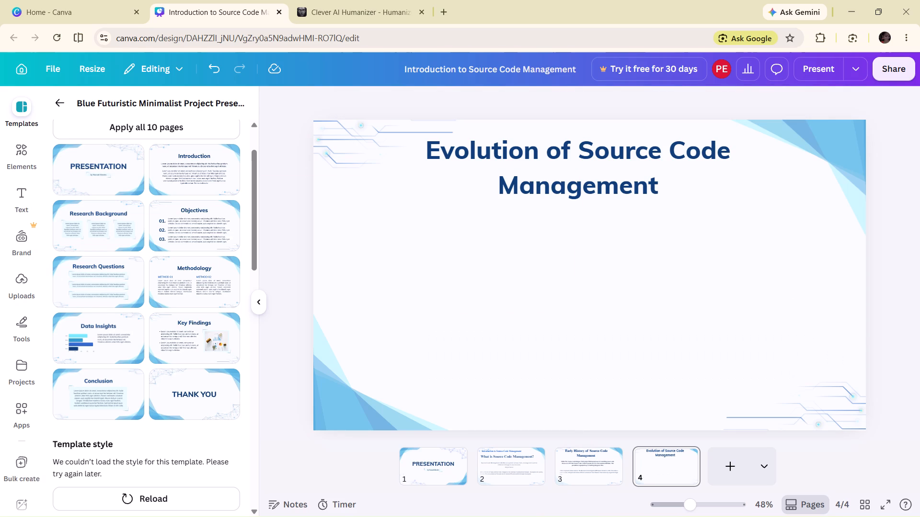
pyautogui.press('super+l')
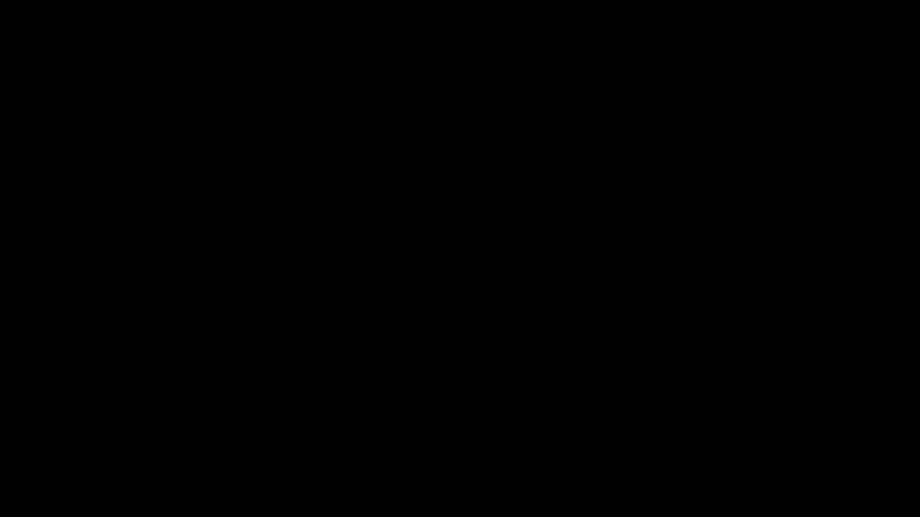